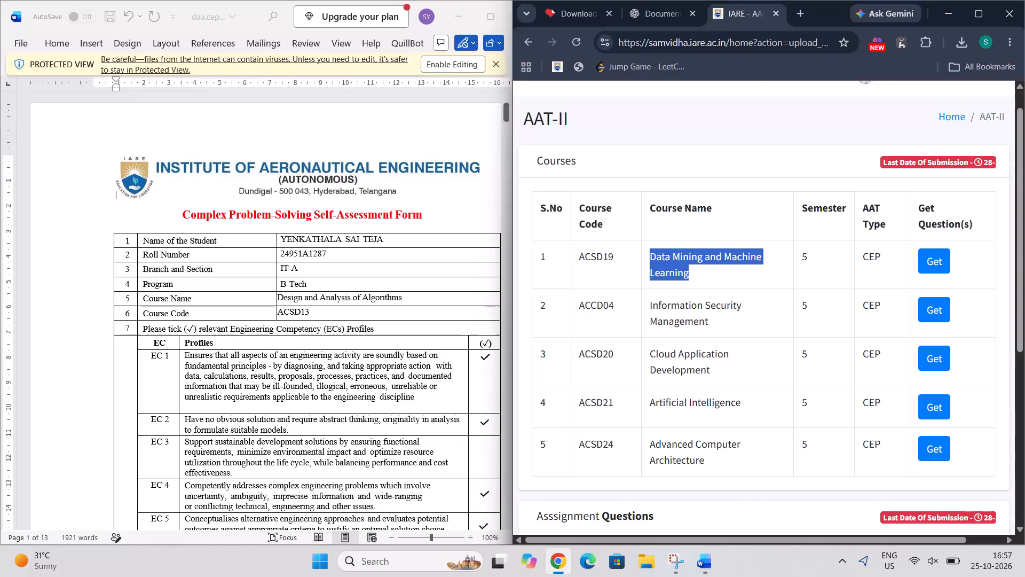
Enable editing of the protected self-assessment form in Word and place its window side by side with the browser.
left_click(452, 64)
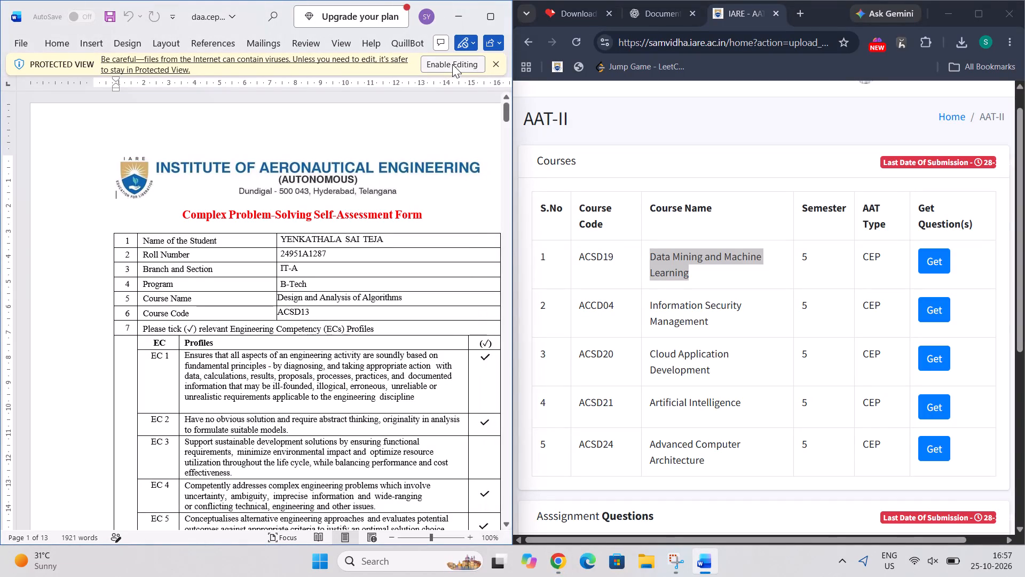
left_click(476, 18)
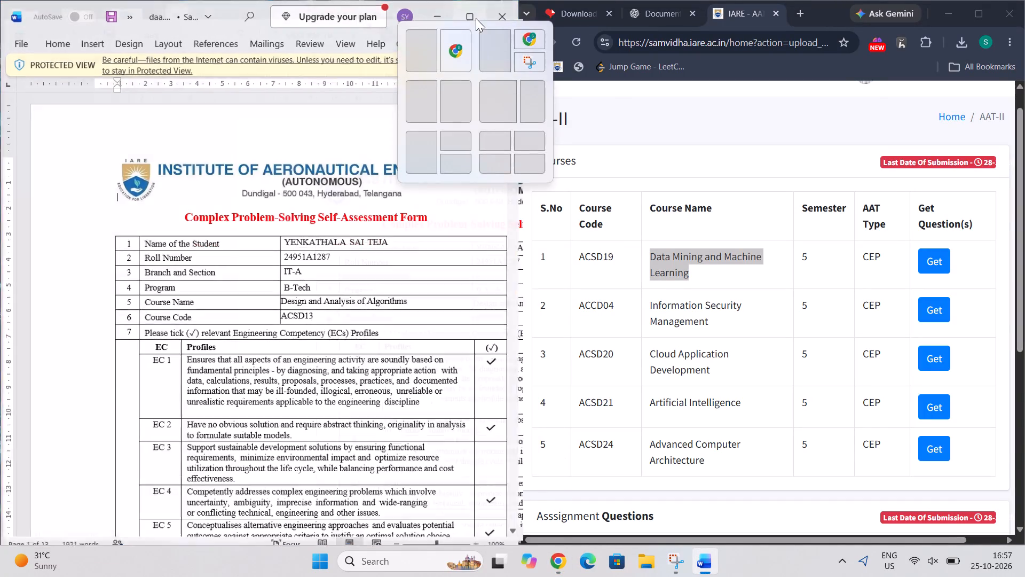
left_click(534, 63)
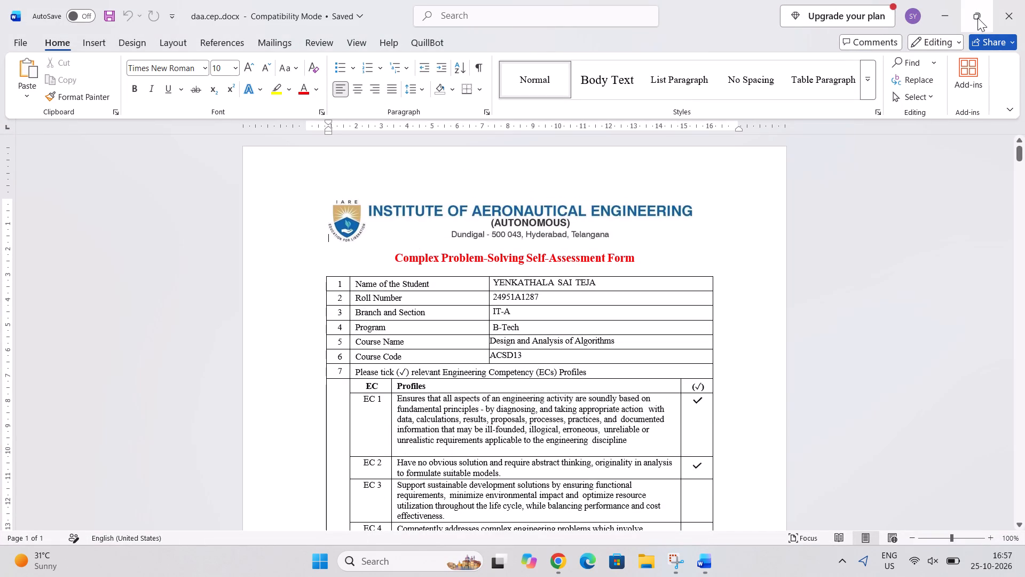
left_click(919, 57)
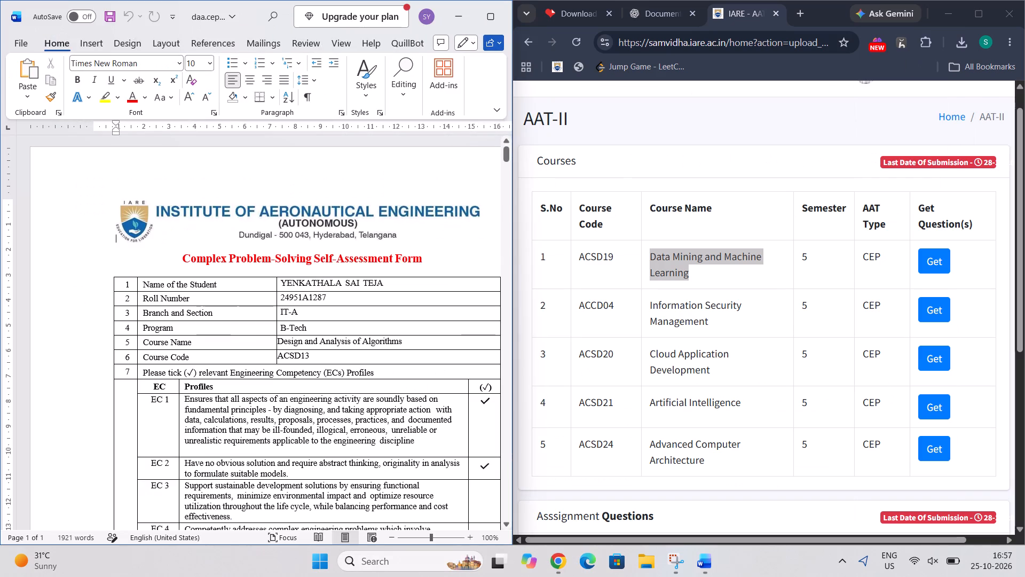
Replace the Course Name entry in the form with the copied text Data Mining and Machine Learning.
left_click(413, 339)
left_click_drag(413, 339, 398, 339)
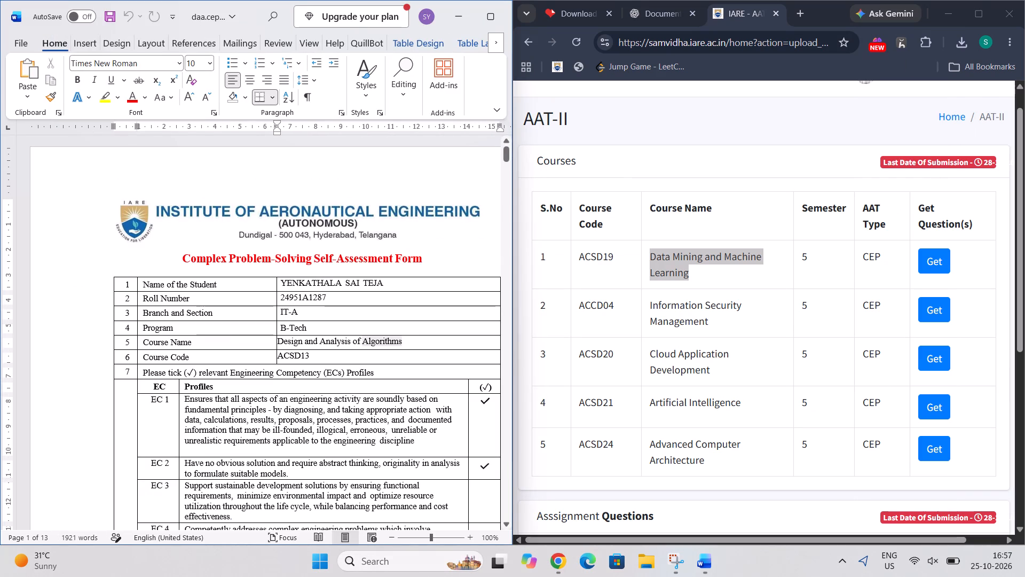
left_click_drag(398, 339, 299, 338)
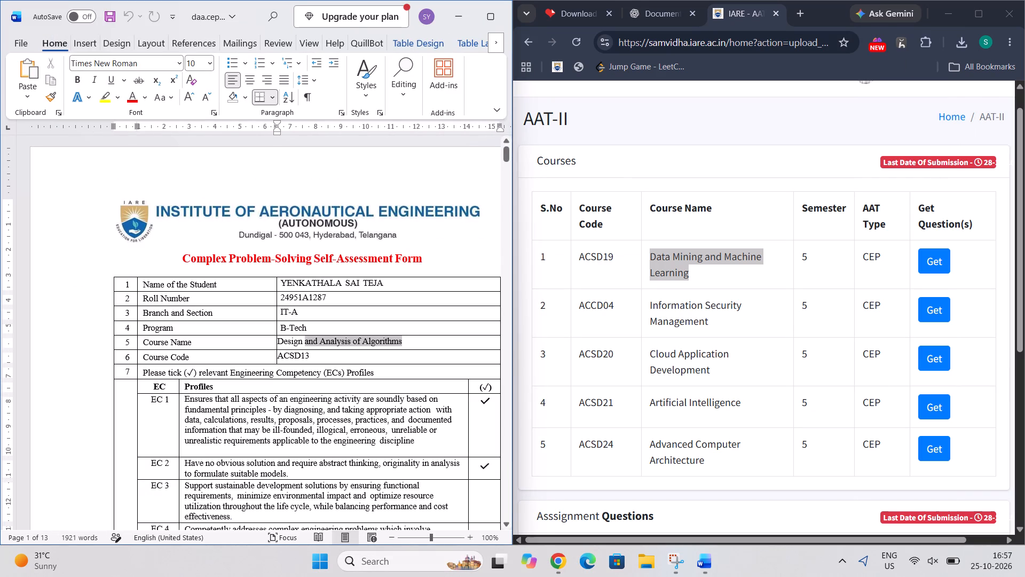
left_click_drag(299, 338, 299, 337)
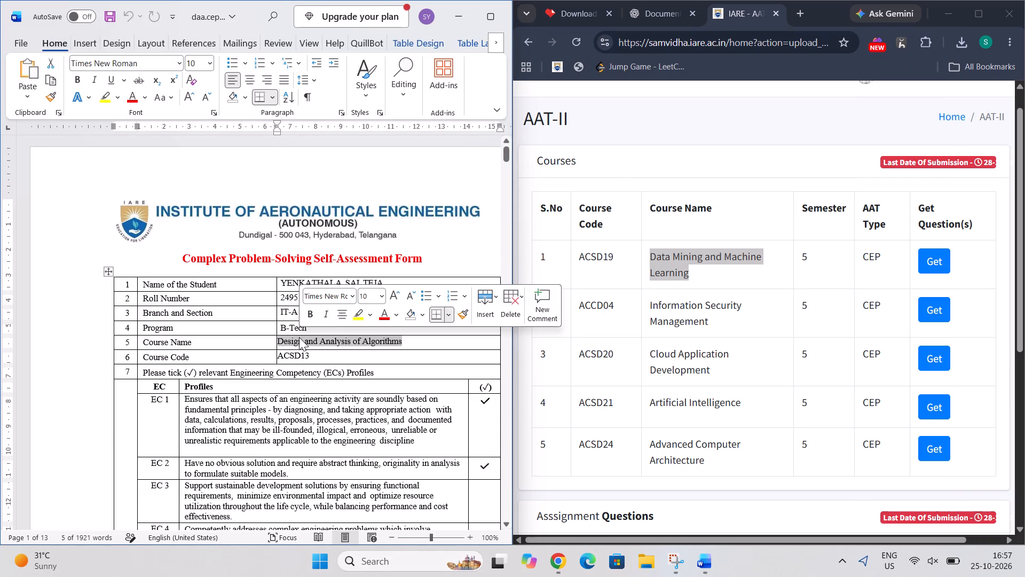
key("BackSpace")
key("ctrl+v")
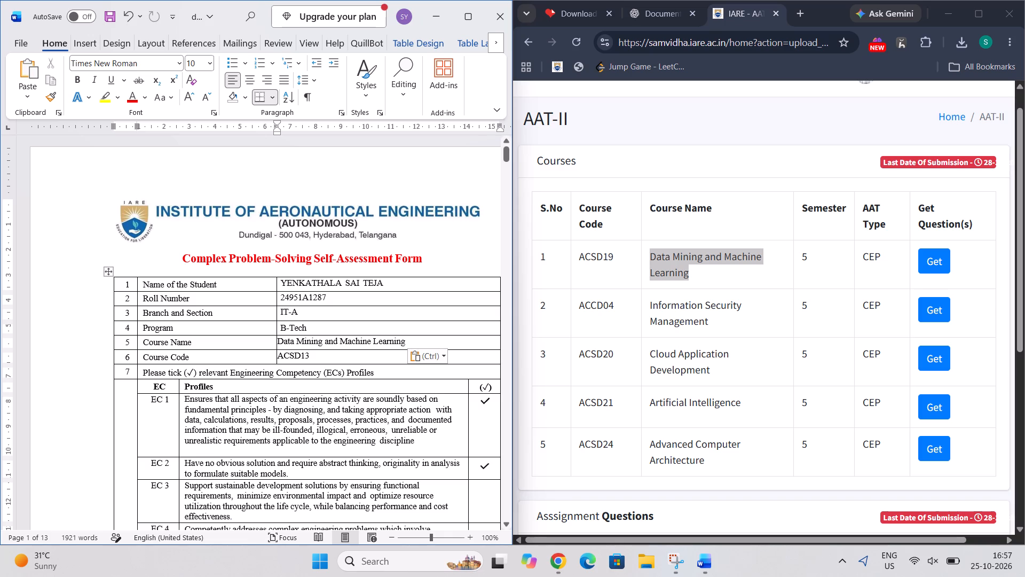
Insert a leading space before the course name in its table cell.
left_click(278, 342)
key("Left")
key("Left")
key("Left")
key("Right")
key("Right")
key("Right")
key("space")
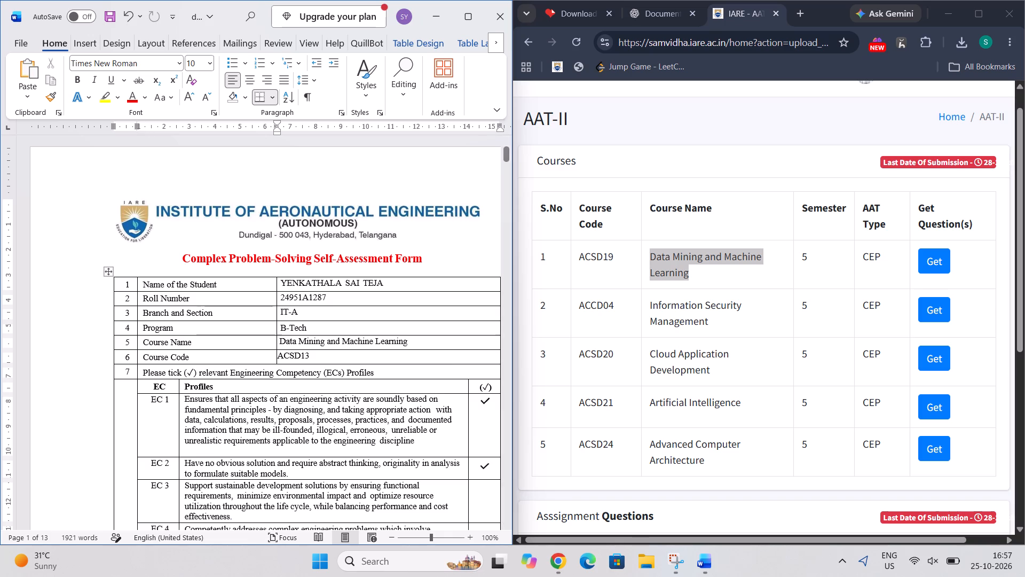
Replace the form's Course Code entry with ACSD19, copied from the Data Mining and Machine Learning row on the AAT-II web page.
left_click(370, 356)
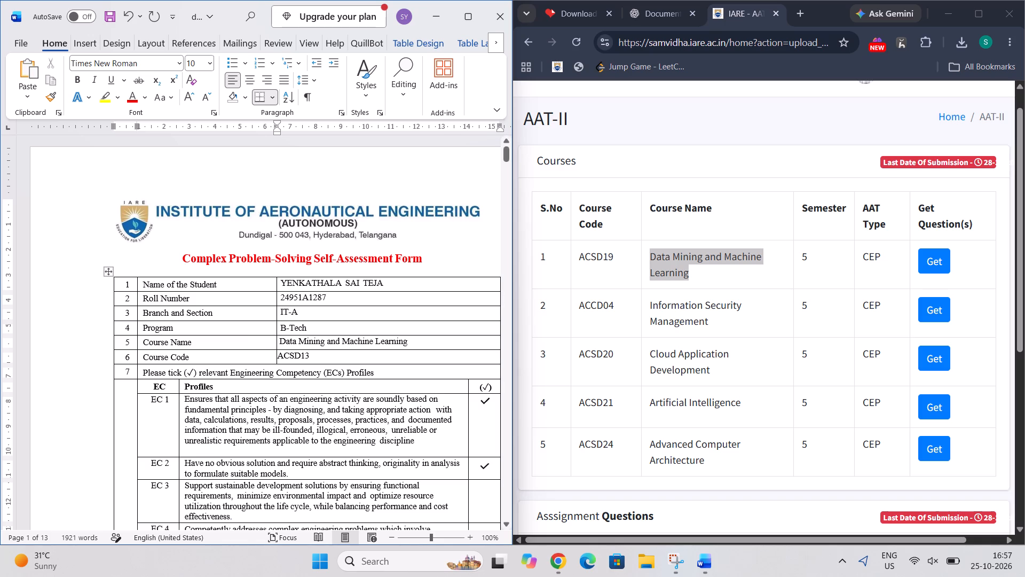
left_click(370, 356)
key("BackSpace")
key("BackSpace")
key("BackSpace")
key("BackSpace")
key("BackSpace")
key("BackSpace")
left_click_drag(615, 264, 580, 262)
key("ctrl+c")
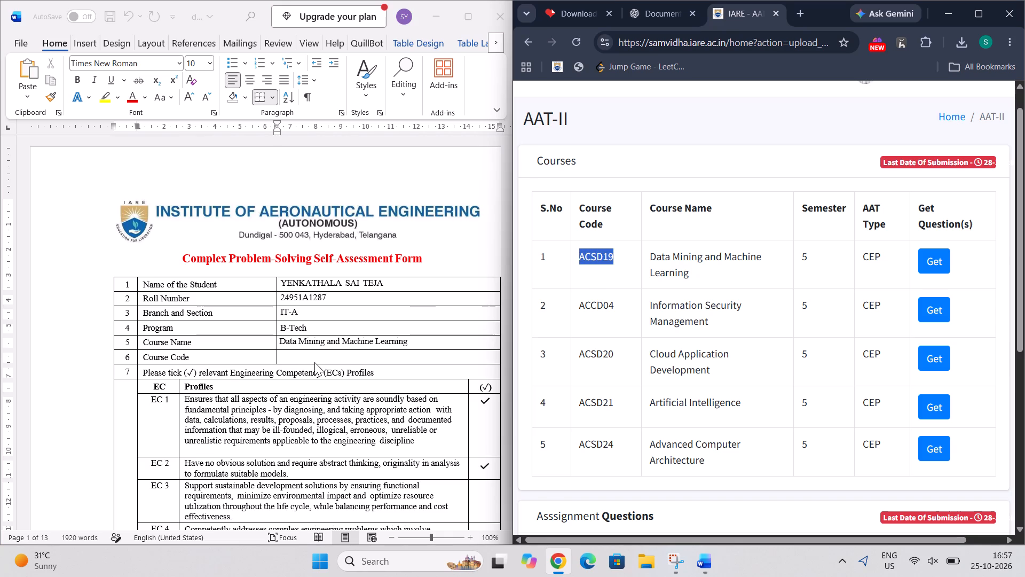
left_click(295, 360)
key("ctrl+v")
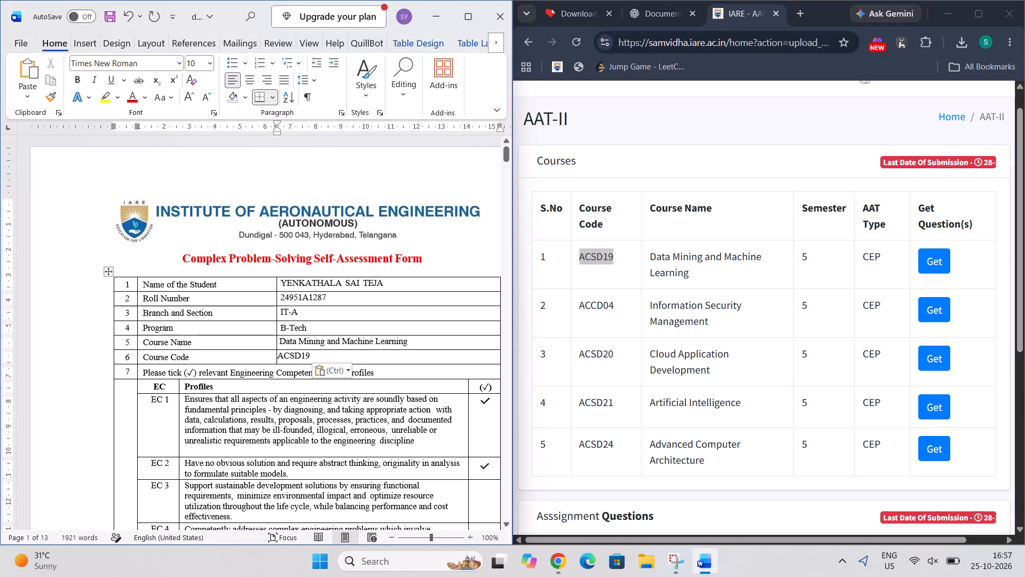
Insert a leading space before the course code in its table cell.
left_click(280, 358)
key("Left")
key("space")
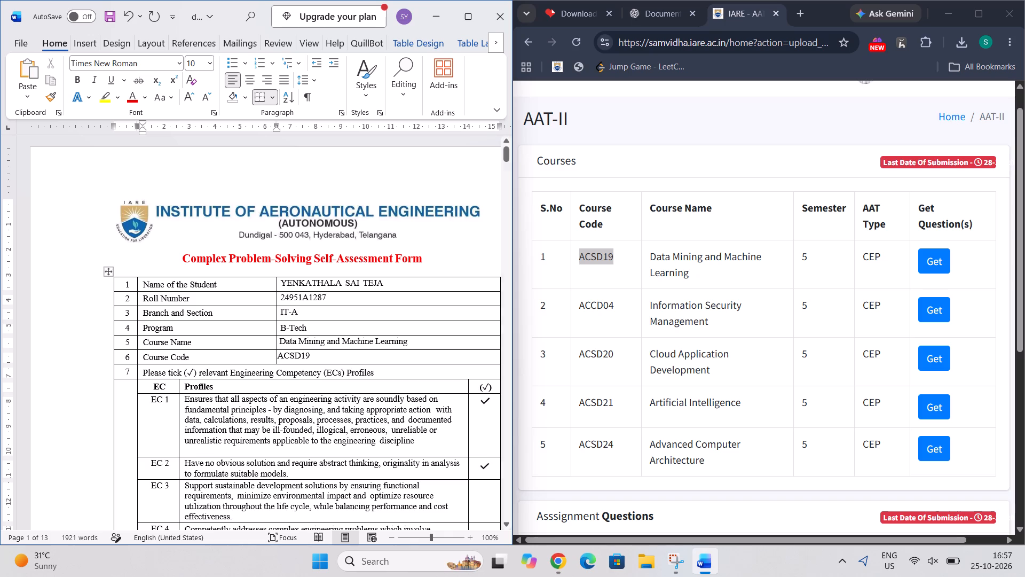
left_click(277, 356)
key("space")
Examine the form's ticked Engineering Competency profiles and the Course Outcomes table in section 8.
scroll(284, 392, "down", 1)
scroll(284, 392, "left", 1)
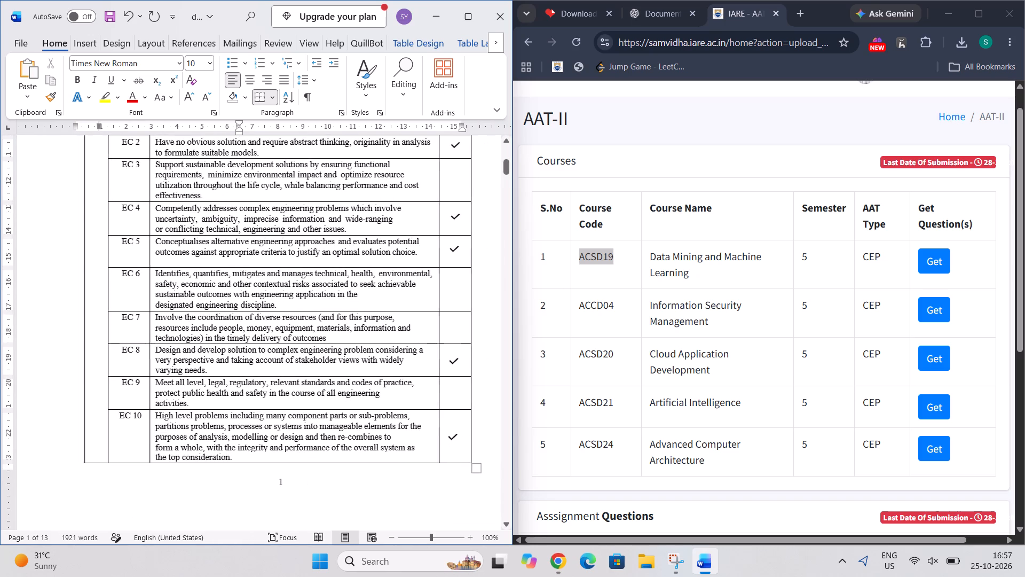
scroll(284, 392, "left", 1)
scroll(284, 392, "down", 1)
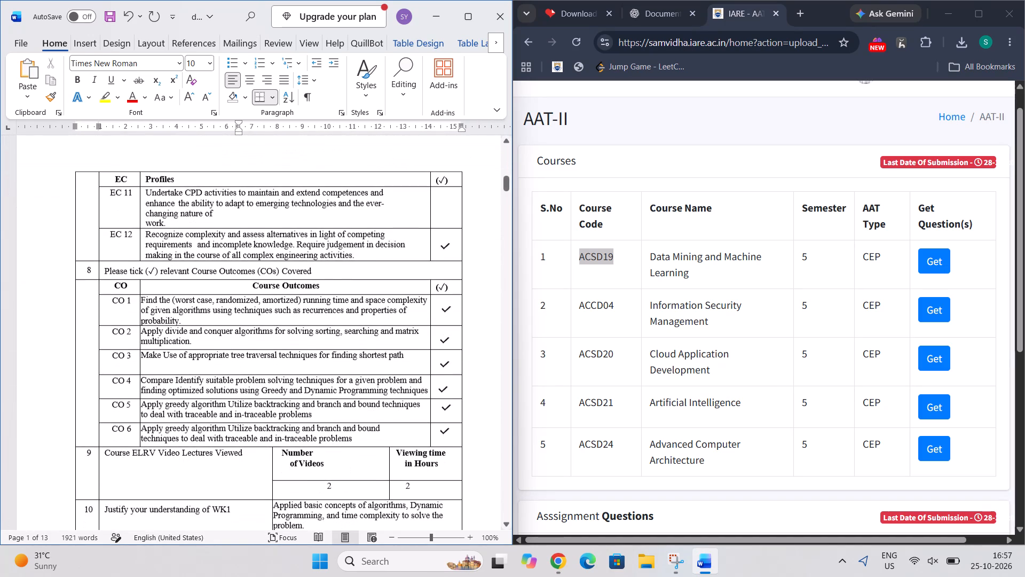
scroll(284, 392, "down", 1)
scroll(284, 392, "up", 1)
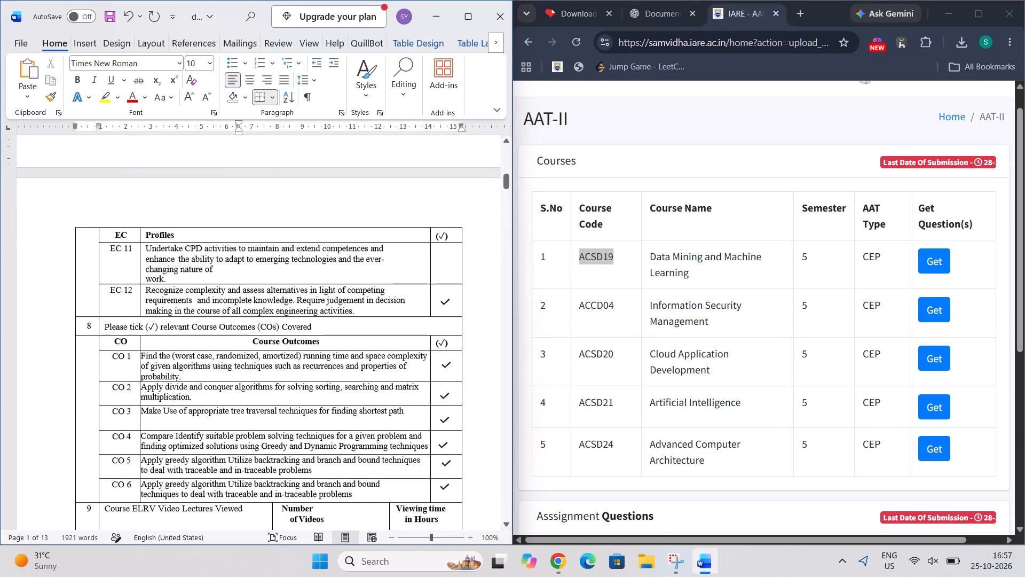
scroll(307, 412, "up", 1)
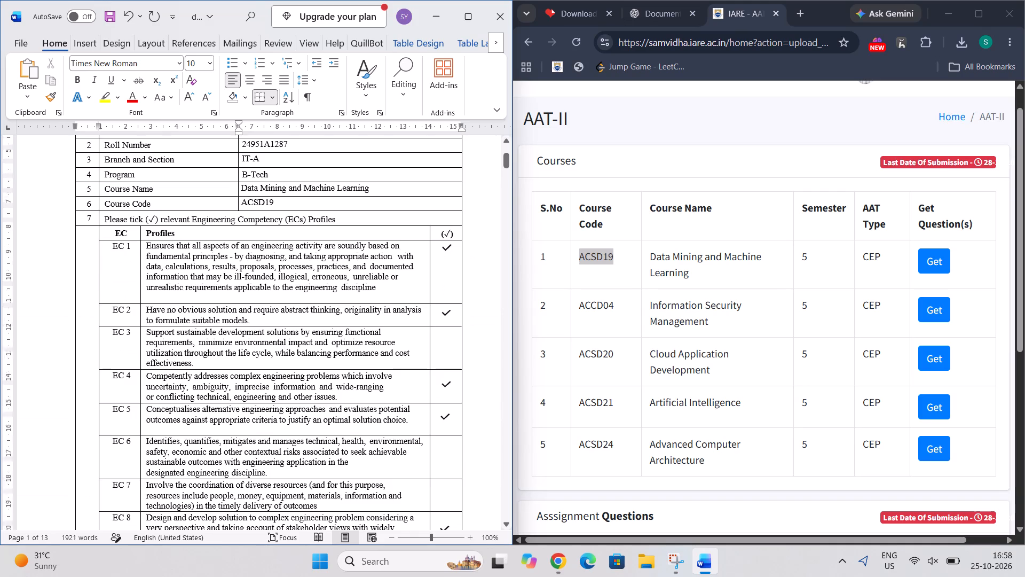
scroll(307, 412, "down", 1)
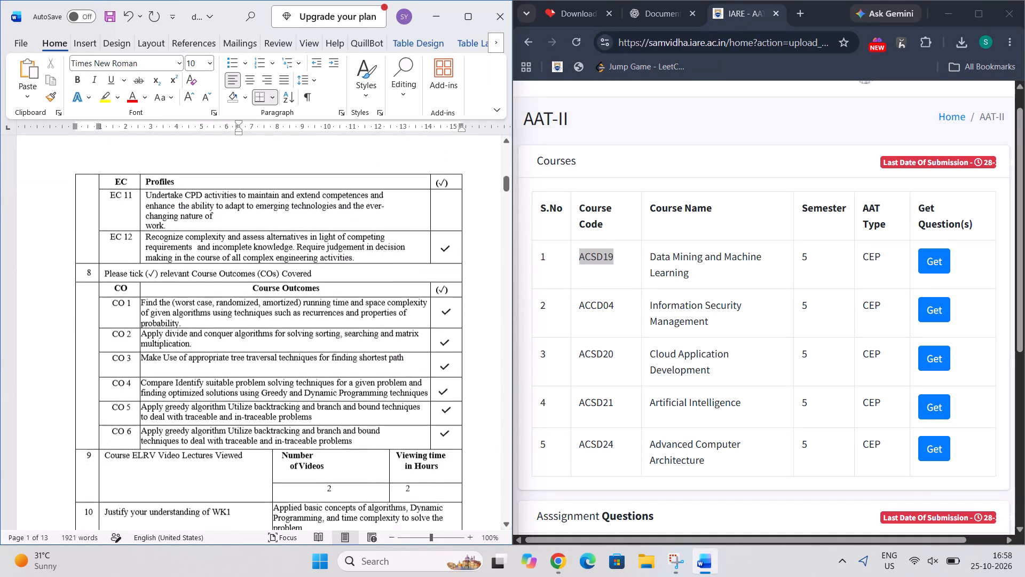
scroll(307, 412, "down", 2)
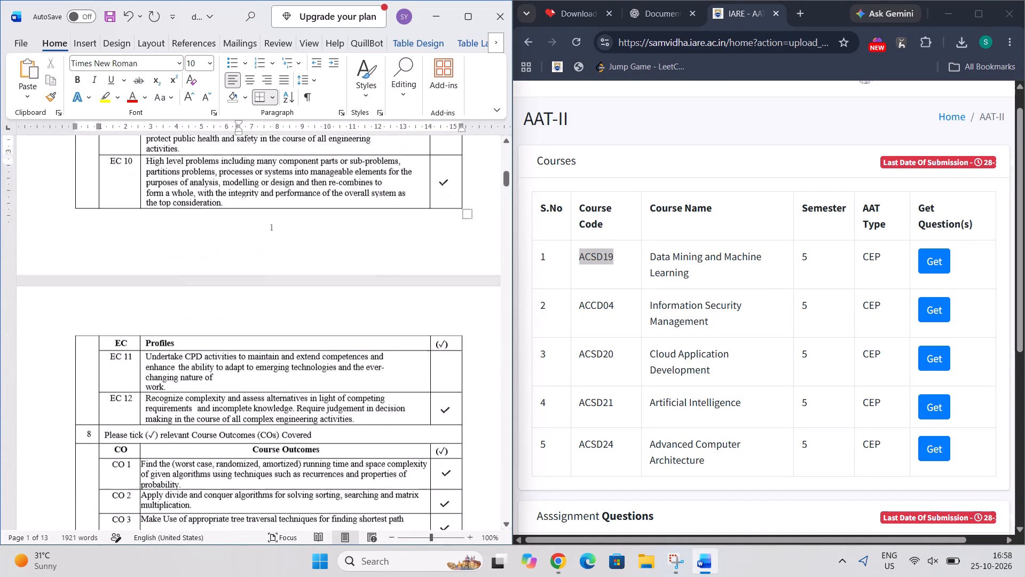
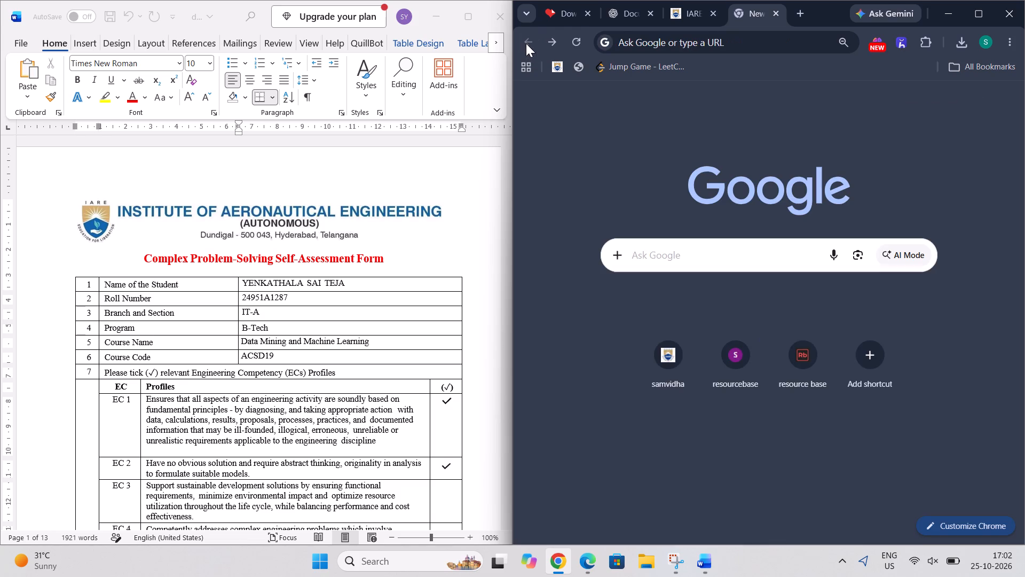
Search Google for "iare" and open the IARE, Best Engineering College website from the results.
left_click(660, 270)
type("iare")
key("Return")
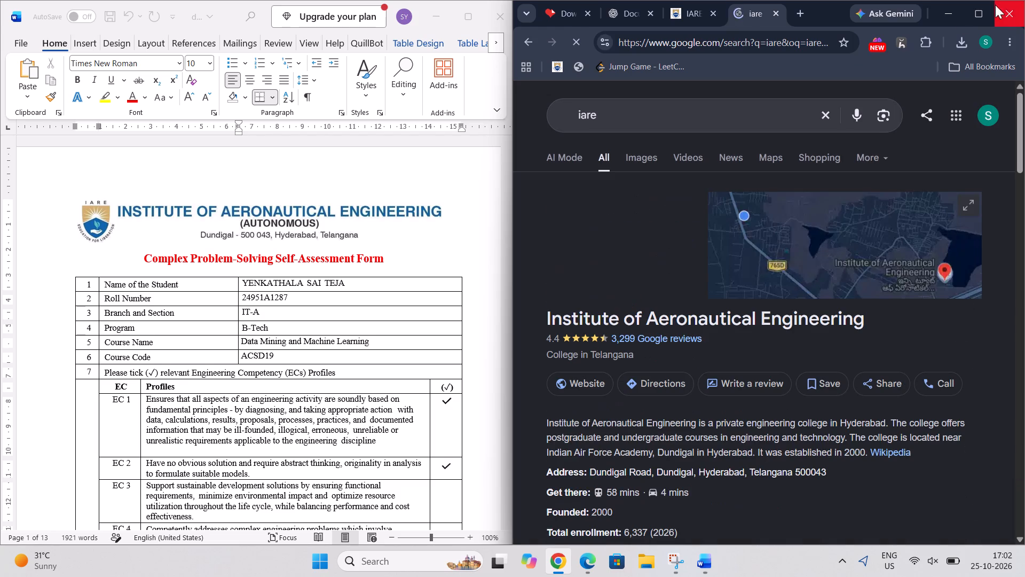
scroll(674, 268, "down", 3)
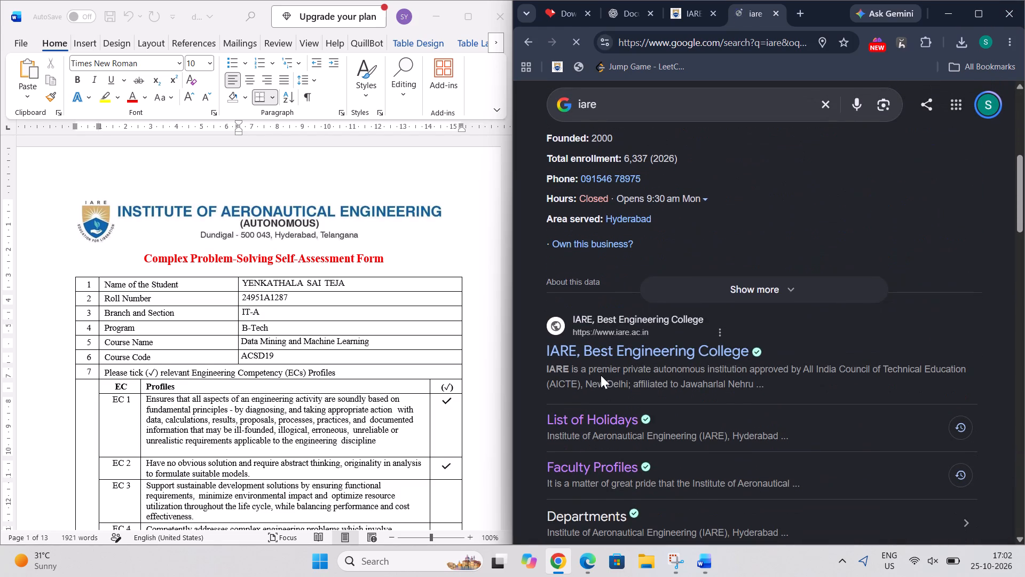
left_click(638, 348)
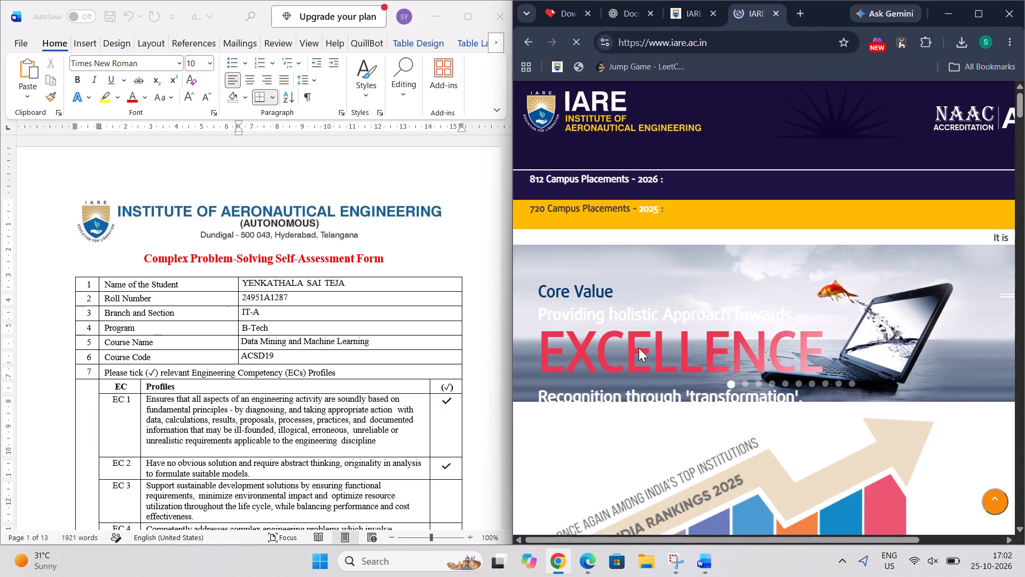
Open the BT23 B.Tech course catalog from the Information Technology department page of the college website.
scroll(638, 348, "down", 1)
left_click(982, 6)
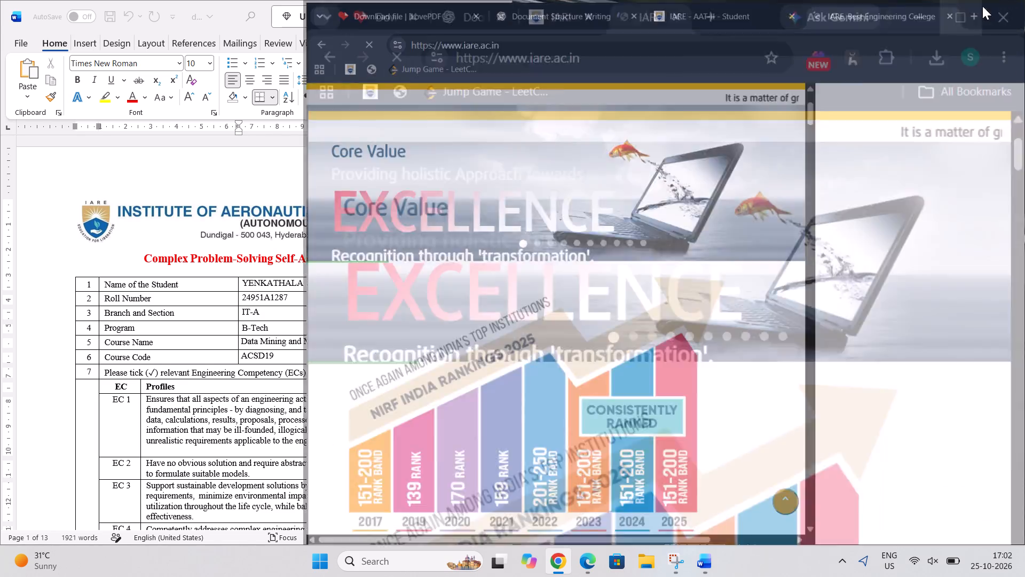
scroll(537, 243, "up", 5)
scroll(409, 243, "down", 4)
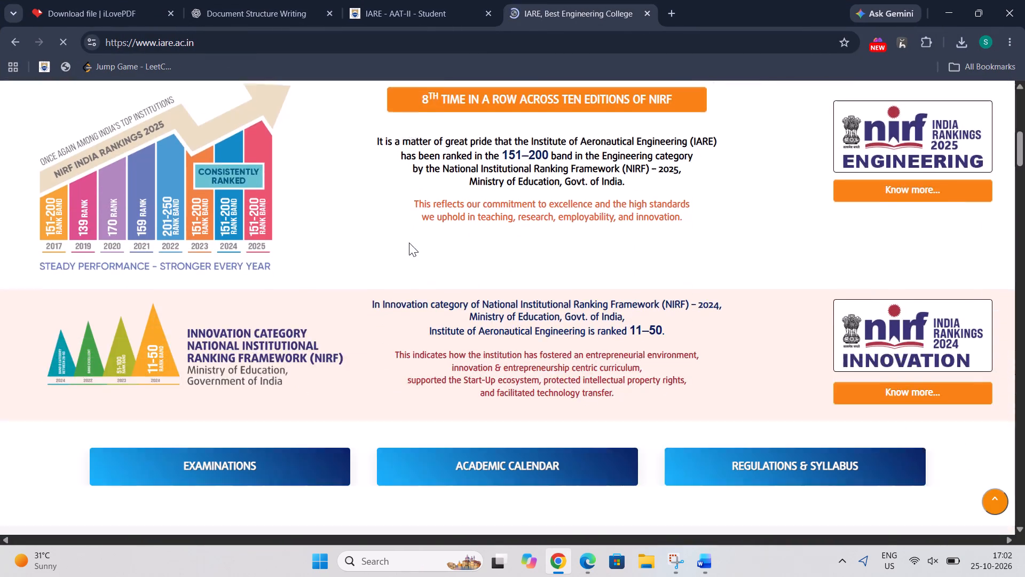
scroll(409, 243, "down", 4)
scroll(409, 243, "up", 3)
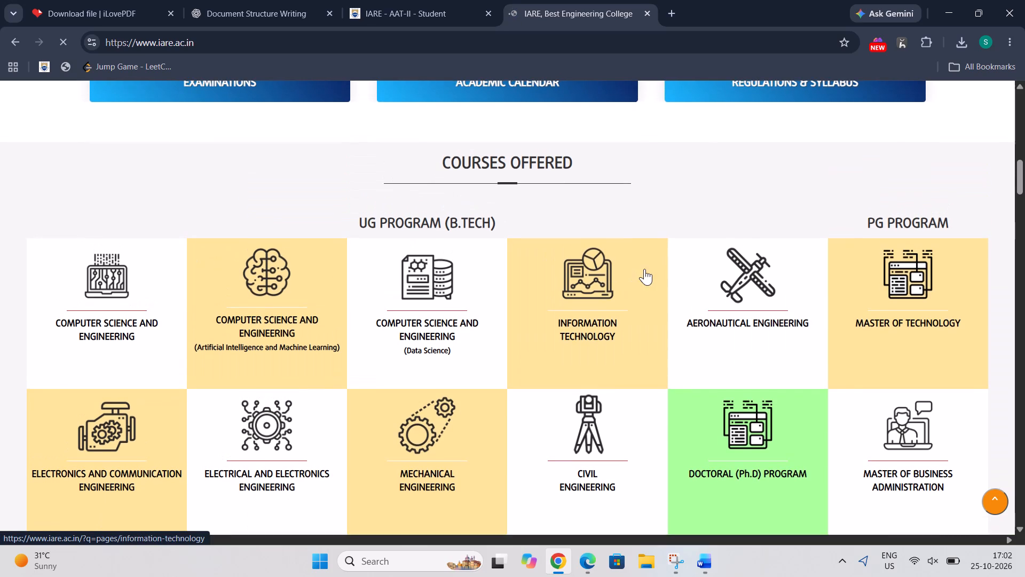
left_click(558, 338)
scroll(448, 306, "down", 3)
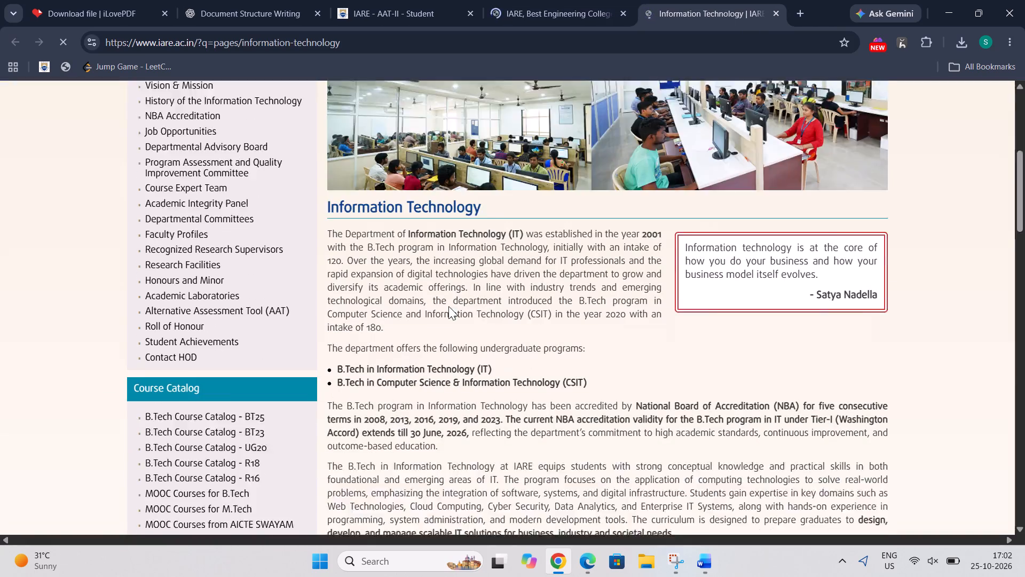
scroll(448, 306, "down", 1)
left_click(267, 284)
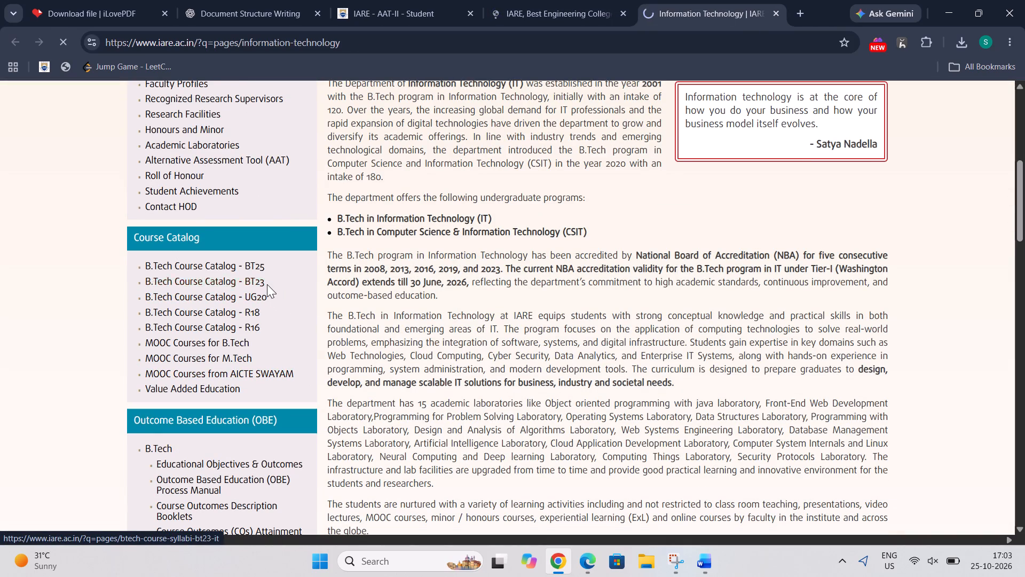
Open the ACSD19 Data Mining and Machine Learning syllabus PDF from the V Semester theory courses.
scroll(387, 393, "down", 6)
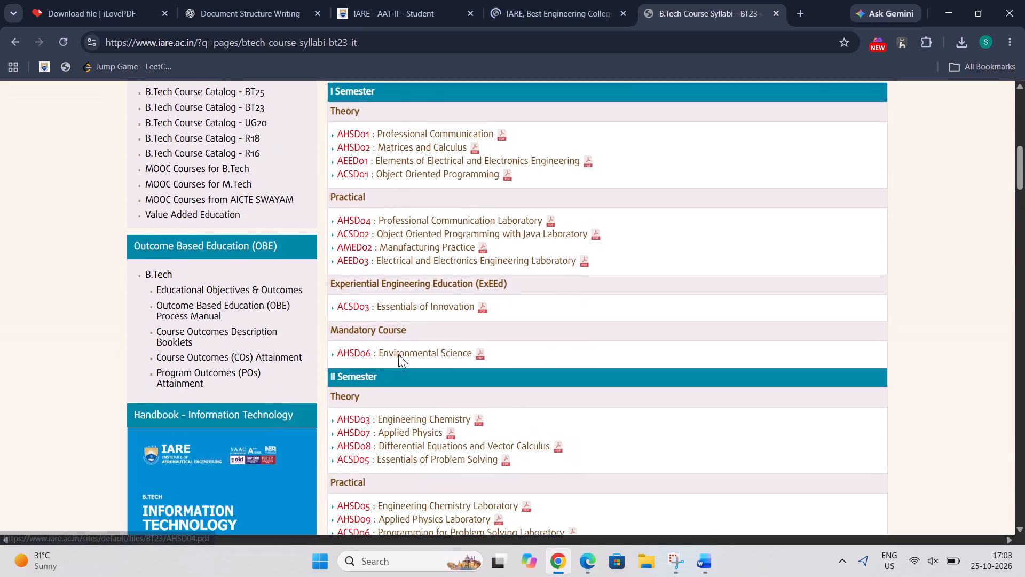
scroll(398, 354, "down", 4)
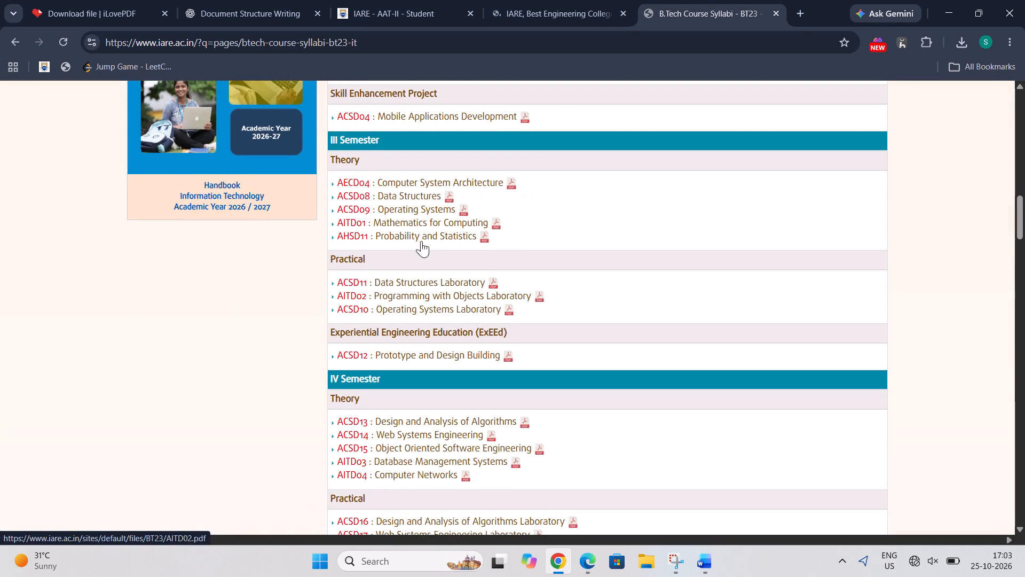
scroll(443, 283, "down", 1)
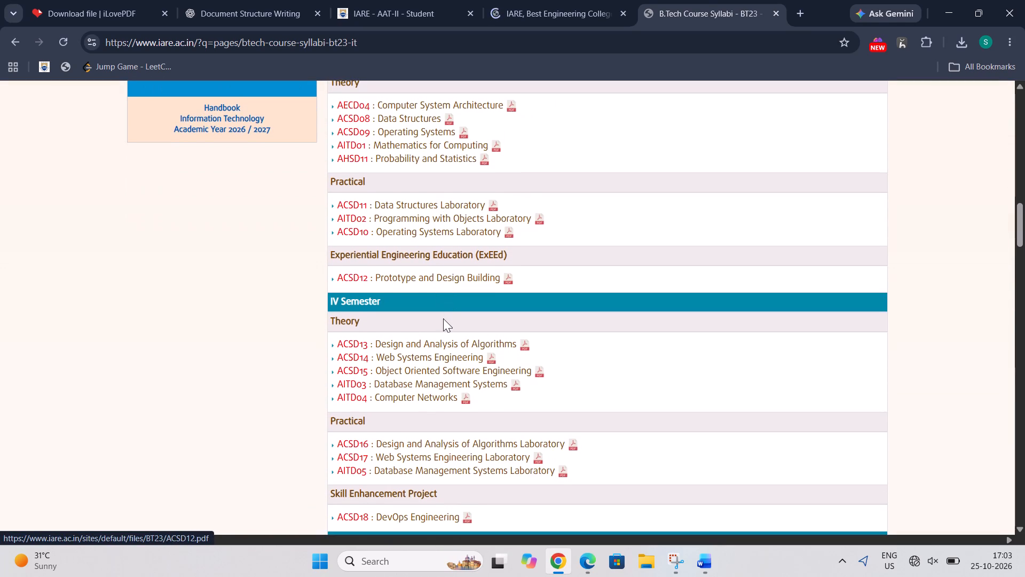
scroll(443, 318, "down", 2)
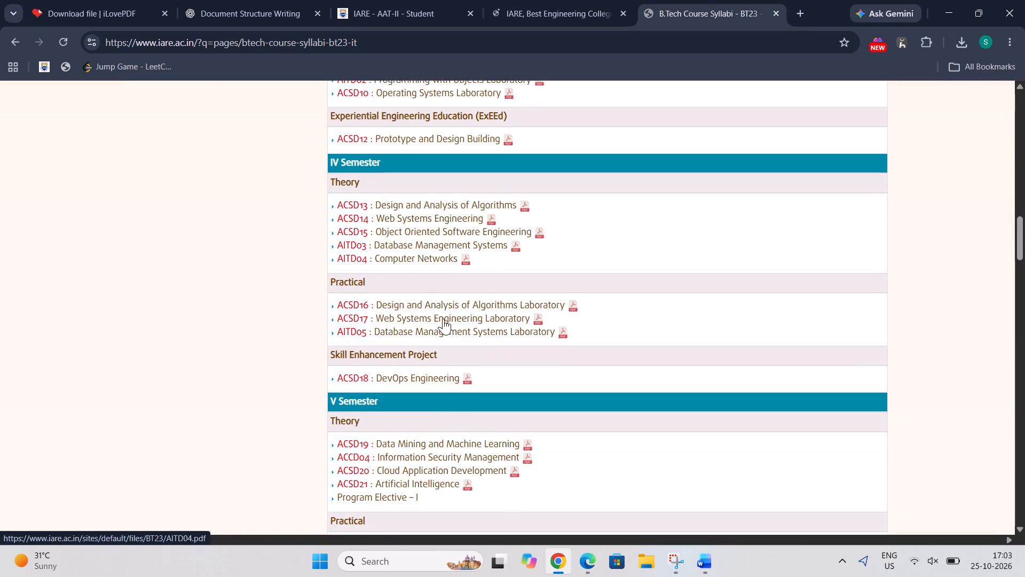
scroll(443, 318, "down", 1)
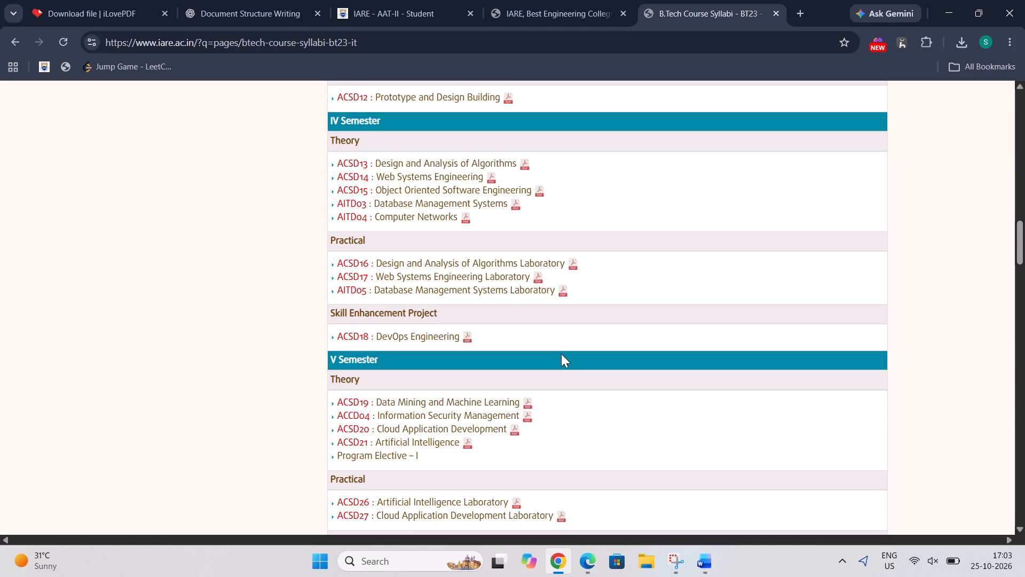
left_click(484, 402)
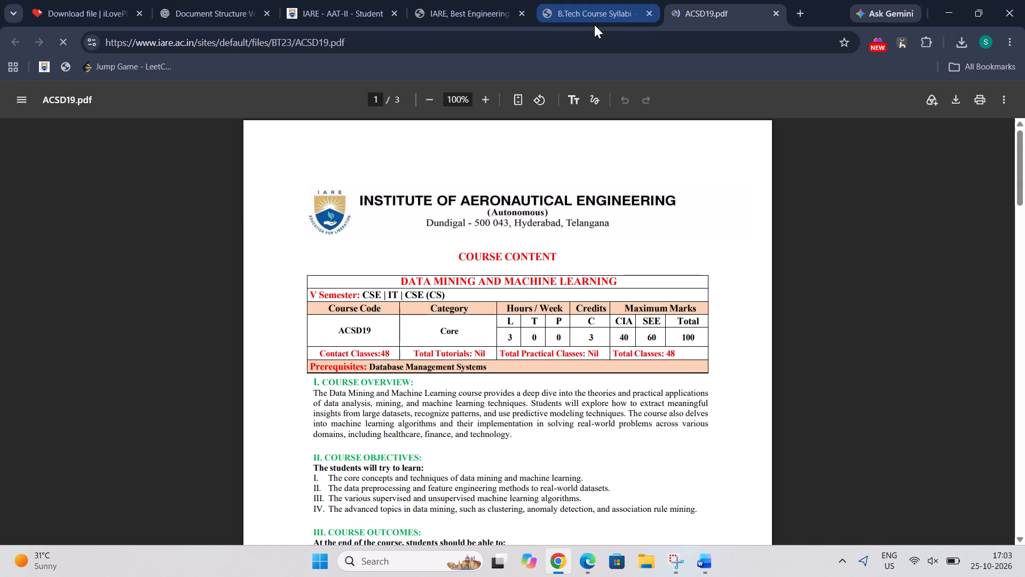
Place the syllabus PDF beside the Word form, with the Course Outcomes of both documents in view.
scroll(499, 212, "down", 3)
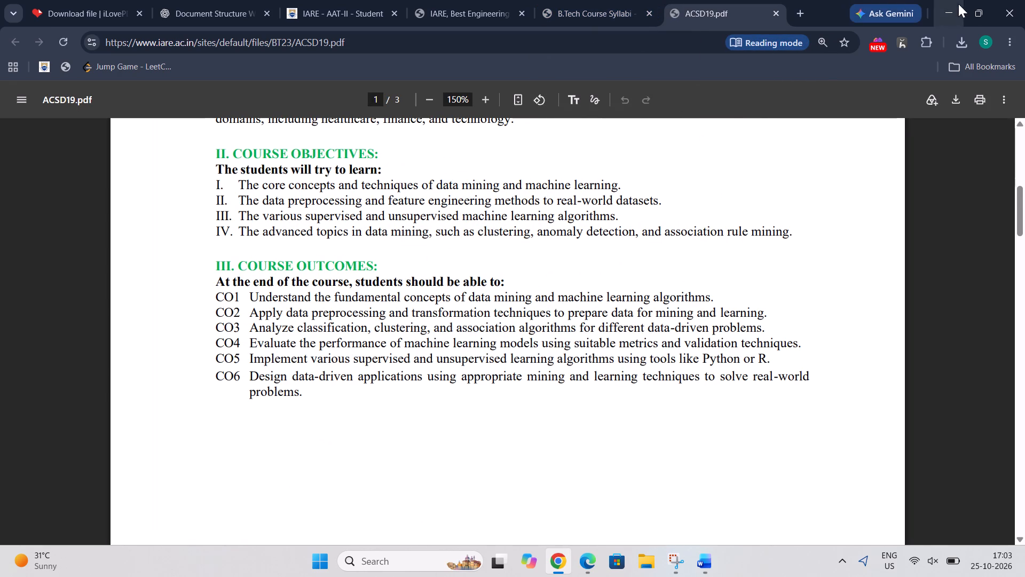
left_click(919, 38)
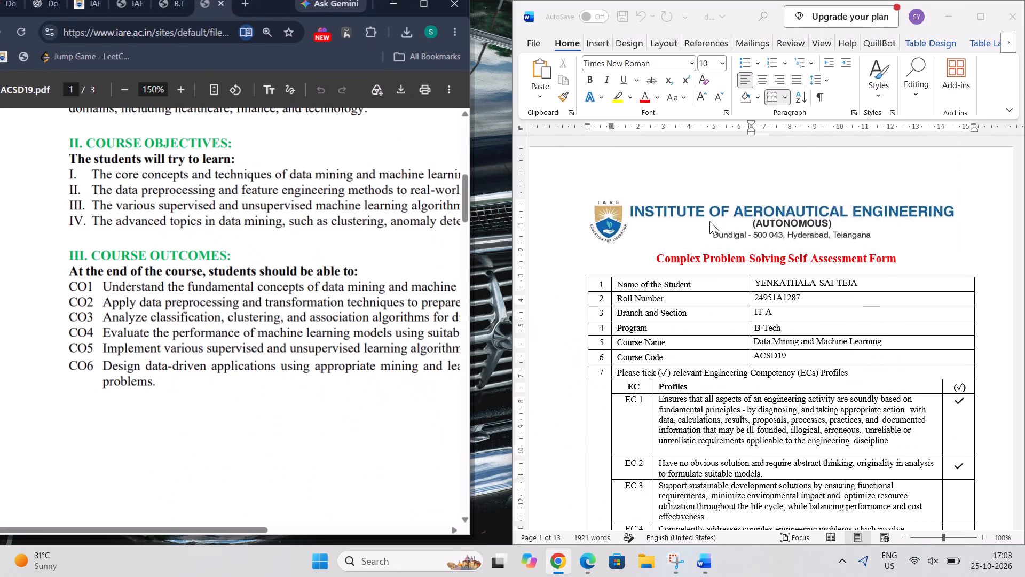
scroll(711, 275, "down", 1)
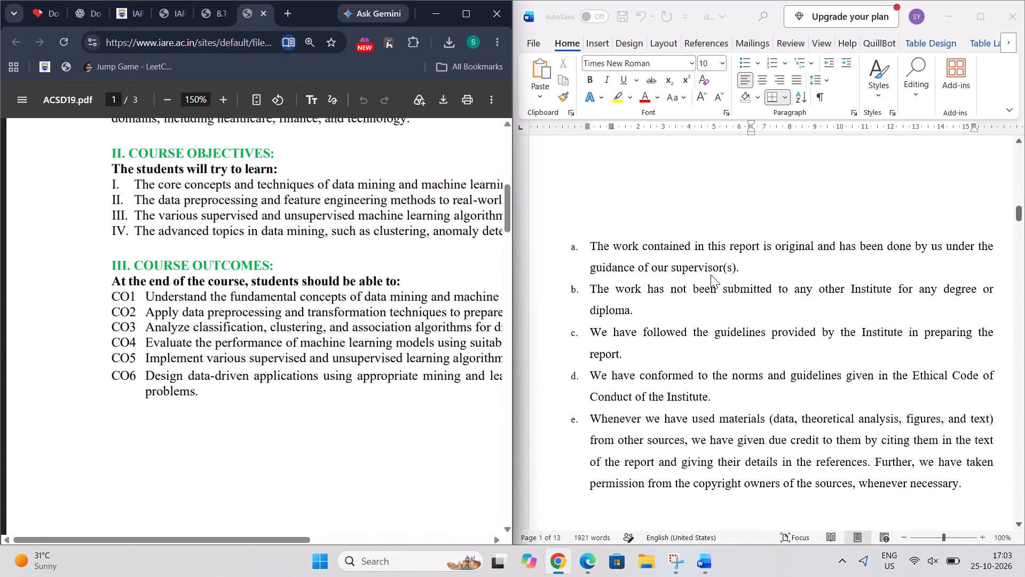
scroll(711, 275, "down", 1)
scroll(711, 275, "up", 1)
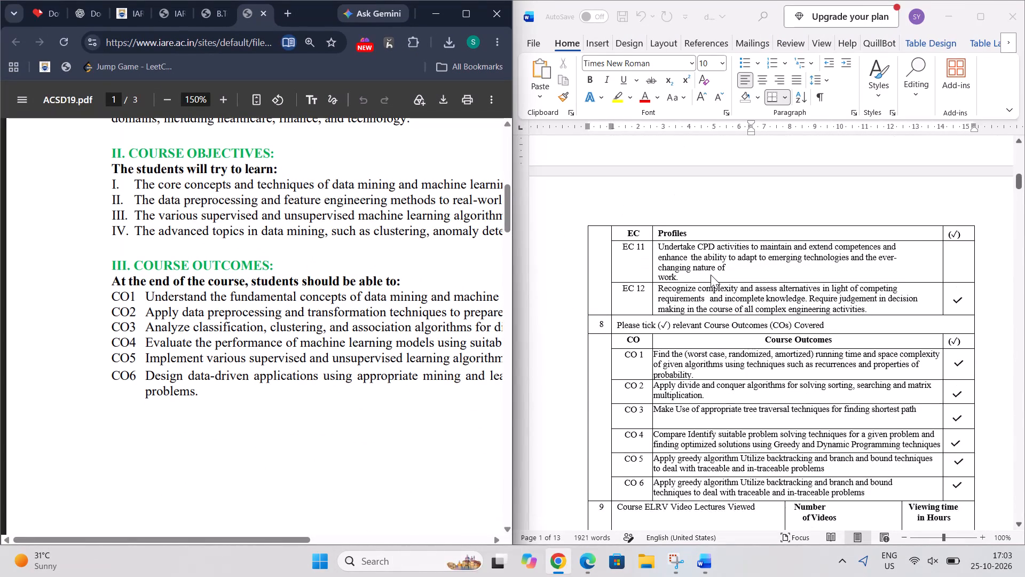
scroll(711, 275, "up", 1)
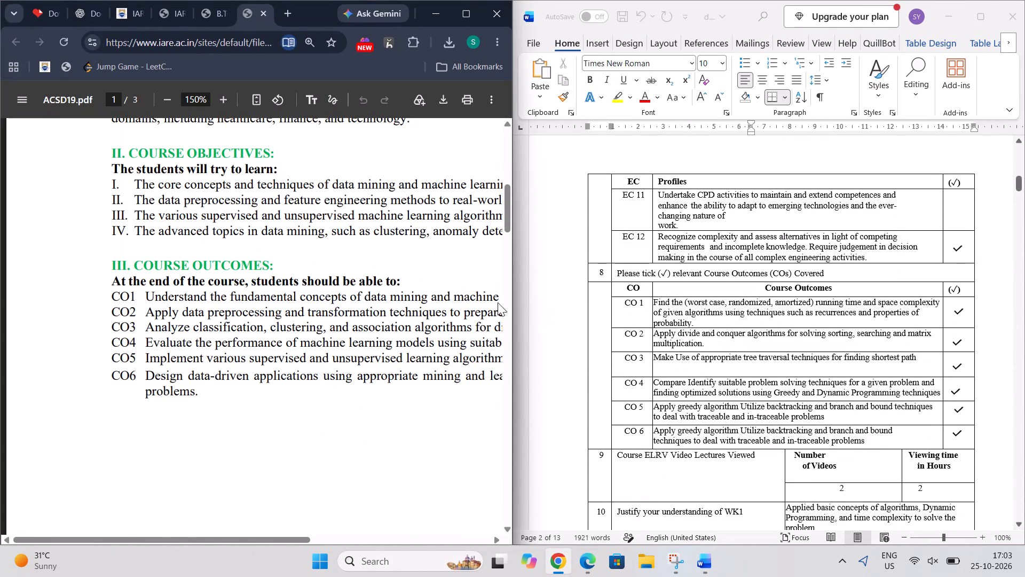
scroll(349, 302, "left", 1)
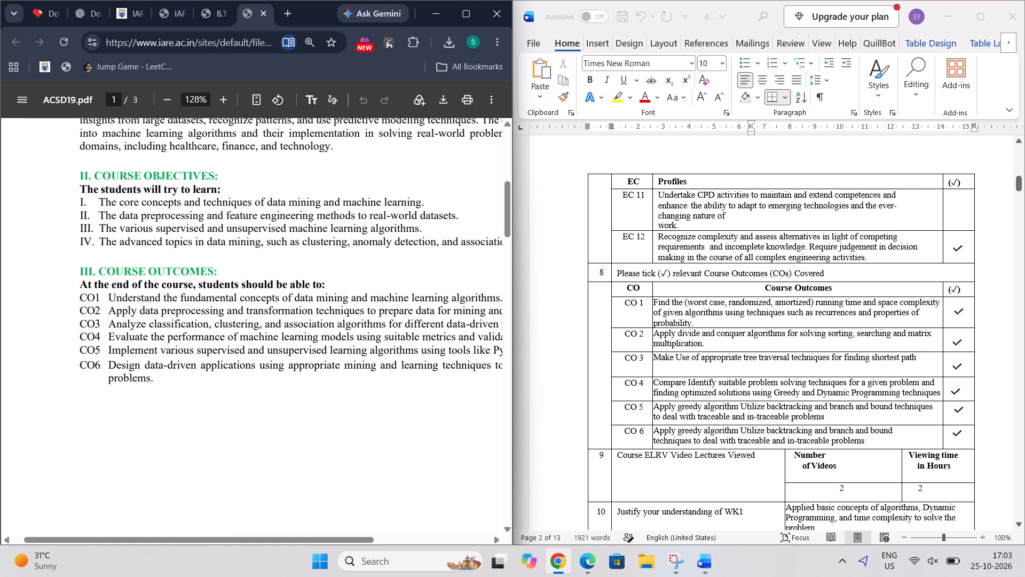
scroll(349, 302, "left", 1)
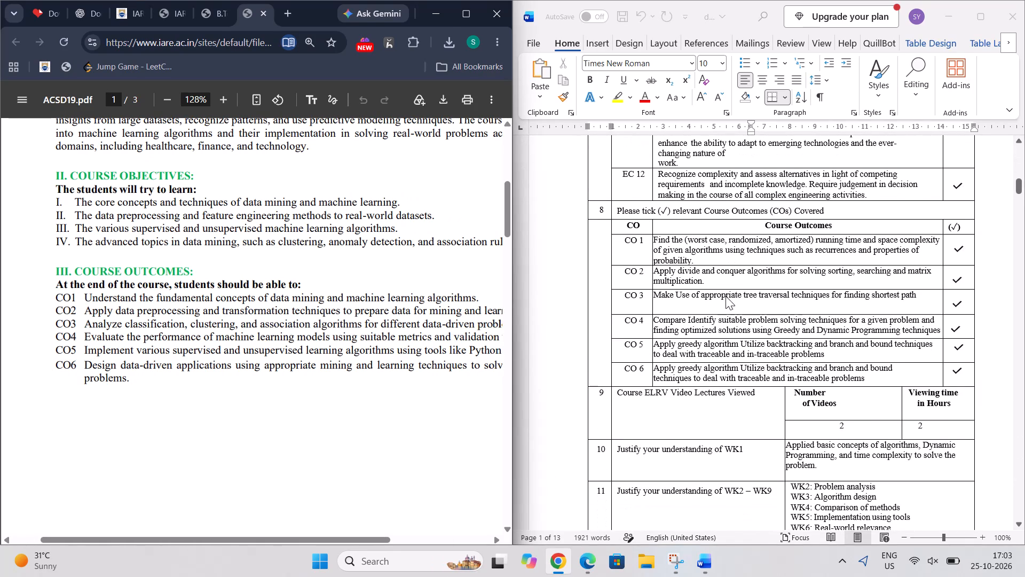
scroll(258, 317, "left", 1)
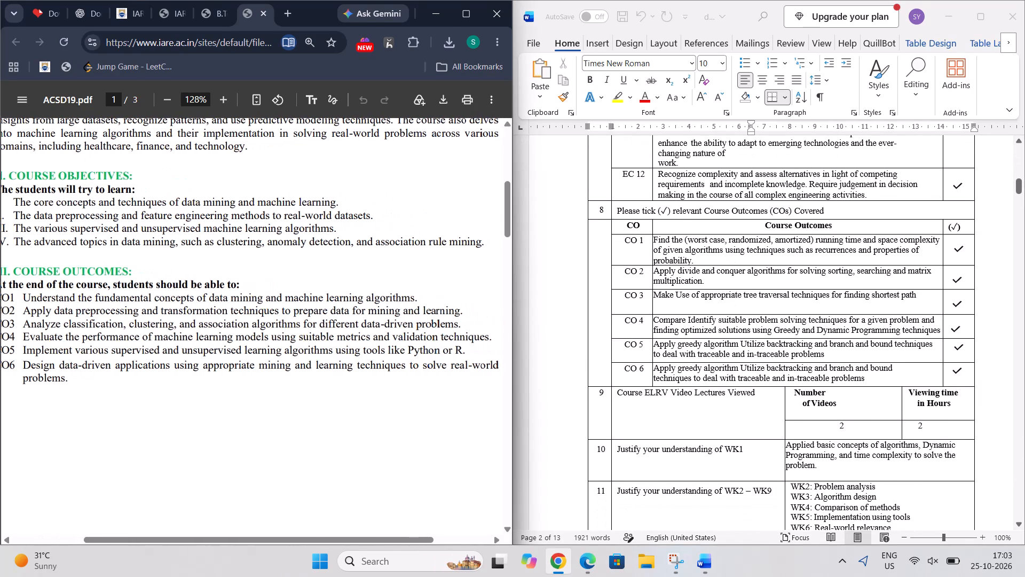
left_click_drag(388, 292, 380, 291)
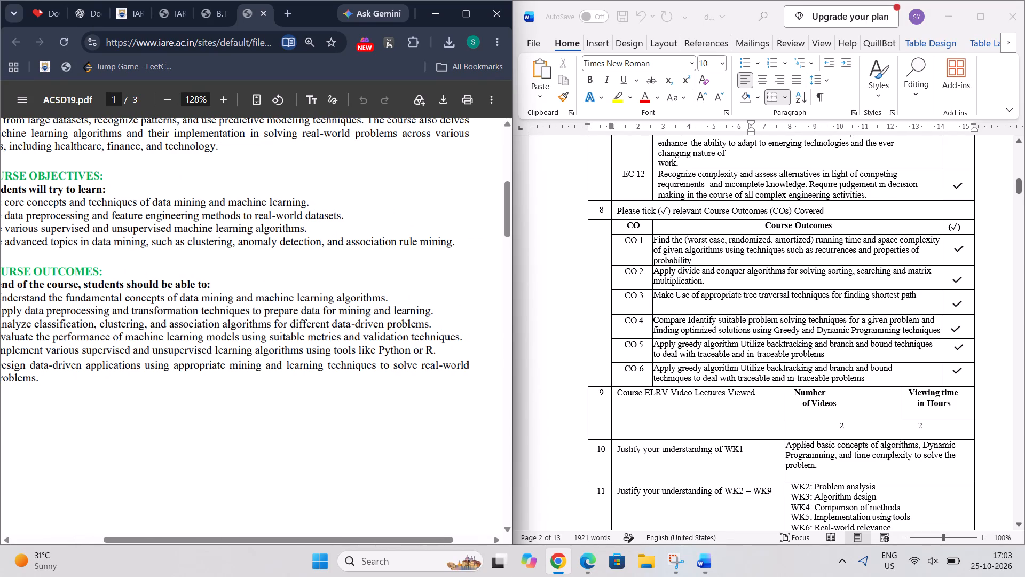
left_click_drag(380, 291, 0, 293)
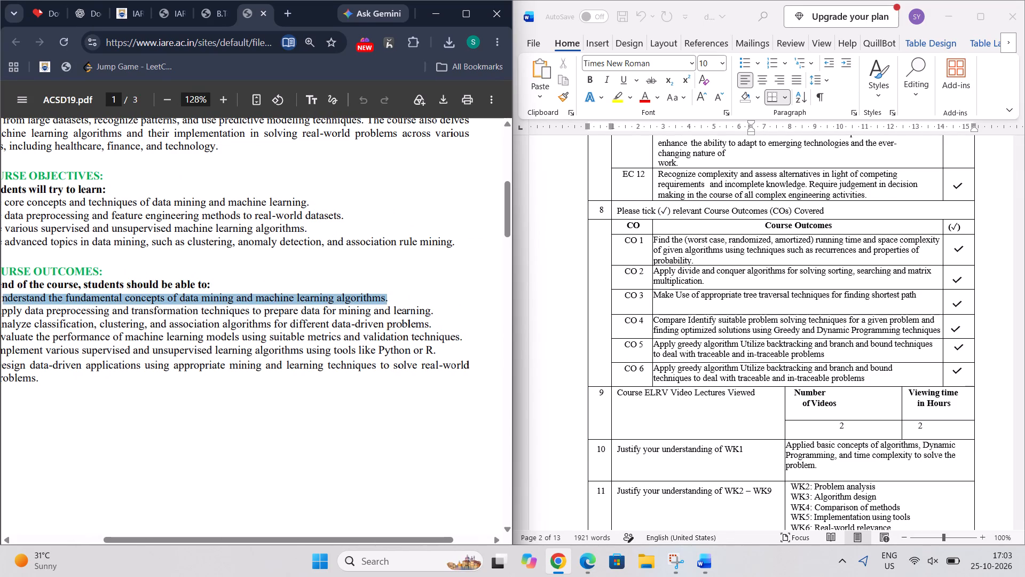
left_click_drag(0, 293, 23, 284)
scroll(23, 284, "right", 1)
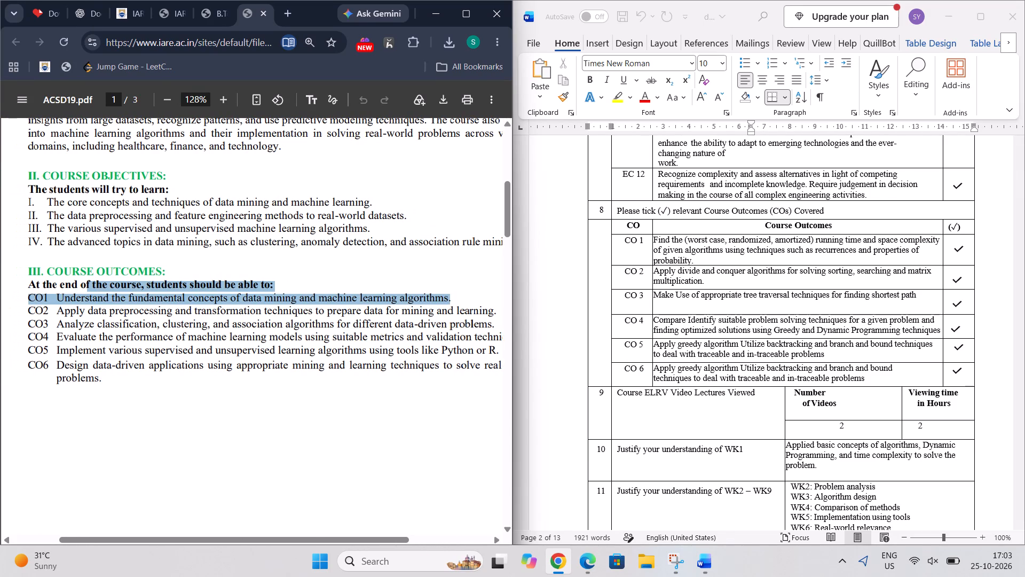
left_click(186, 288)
Replace the form's CO 1 text with the syllabus statement "Understand the fundamental concepts of data mining and machine learning algorithms".
scroll(186, 288, "left", 1)
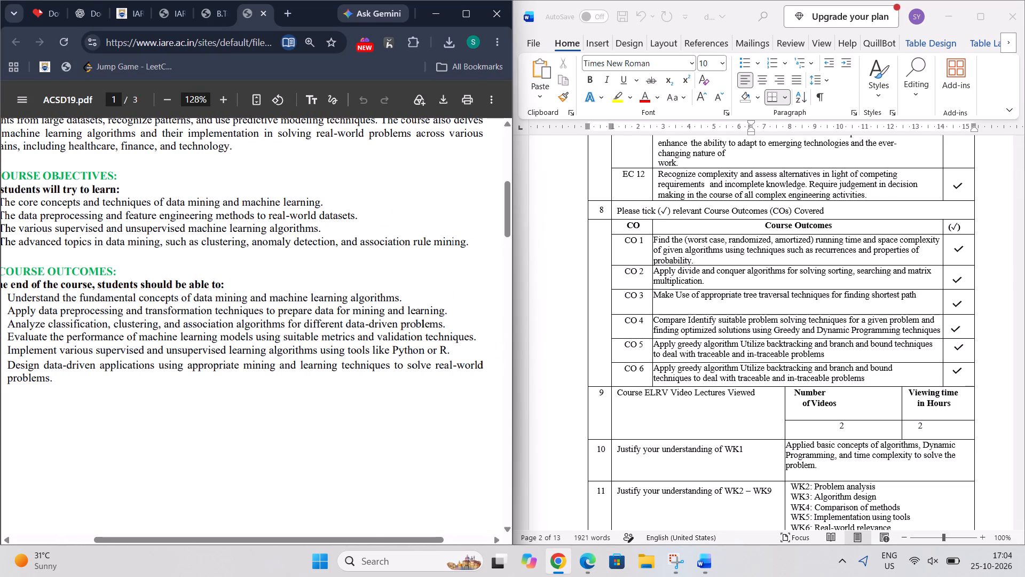
left_click_drag(7, 293, 388, 284)
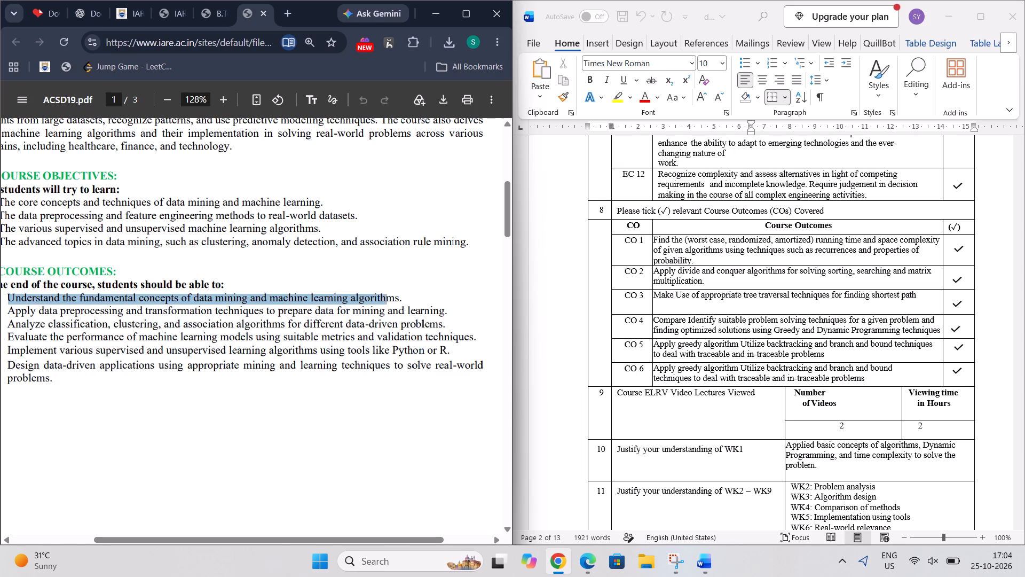
left_click_drag(388, 284, 401, 286)
key("ctrl+c")
left_click(707, 254)
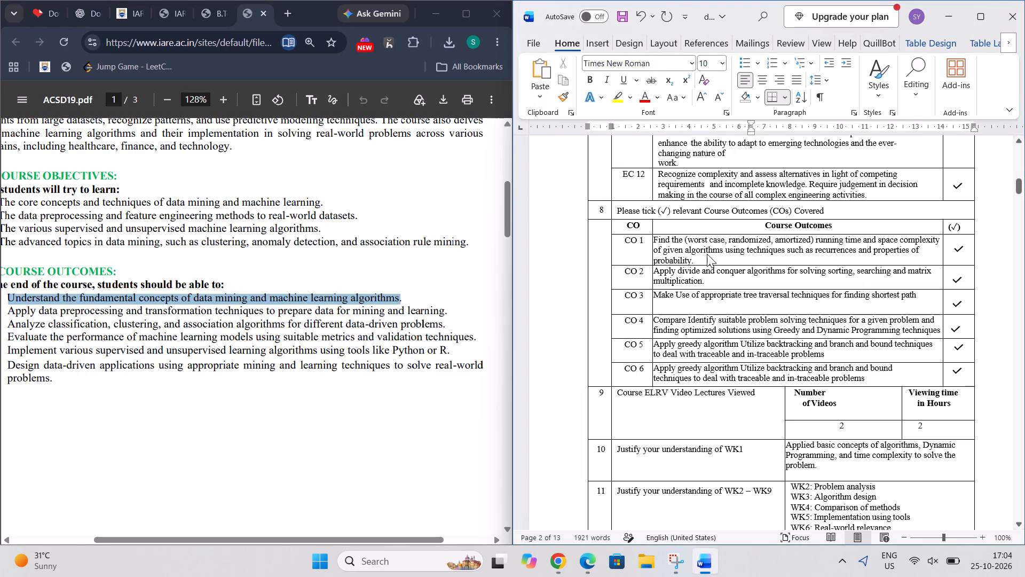
left_click(694, 259)
left_click_drag(694, 259, 676, 243)
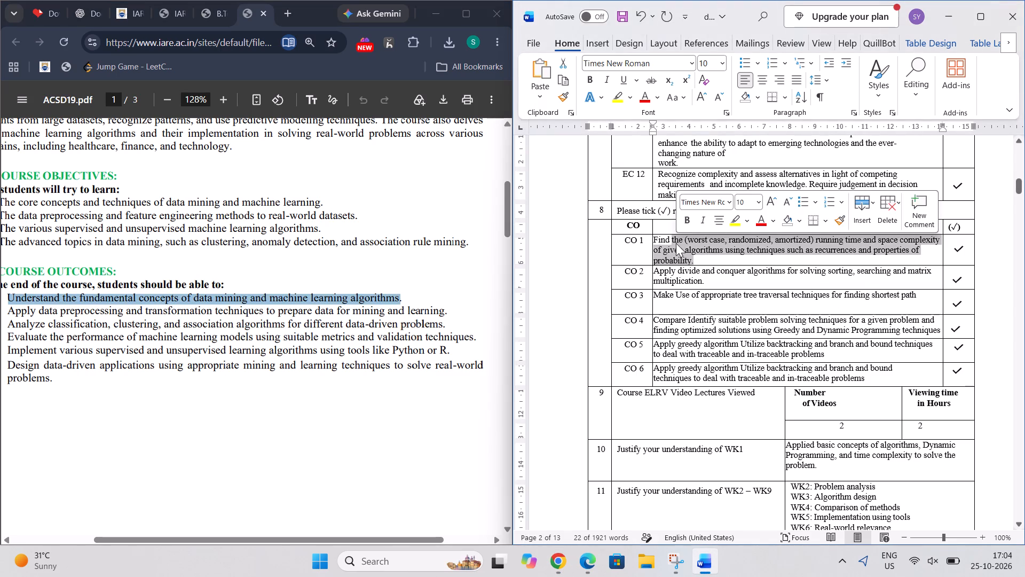
key("BackSpace")
key("BackSpace")
key("BackSpace")
key("BackSpace")
key("BackSpace")
key("BackSpace")
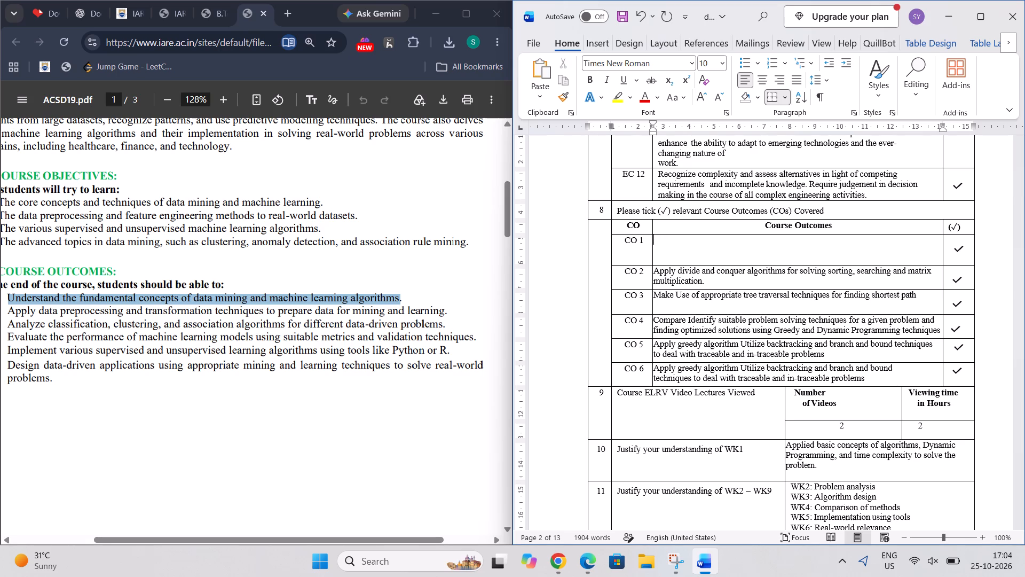
key("ctrl+v")
Replace the form's CO 2 text with the syllabus statement "Apply data preprocessing and transformation techniques to prepare data for mining and learning.".
scroll(310, 308, "right", 1)
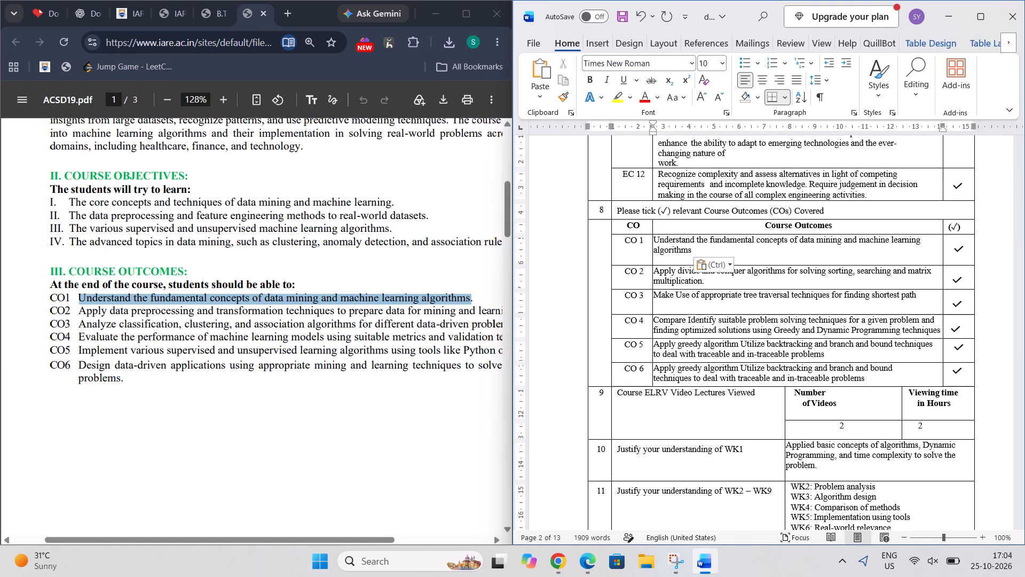
scroll(355, 301, "left", 1)
left_click_drag(457, 313, 277, 303)
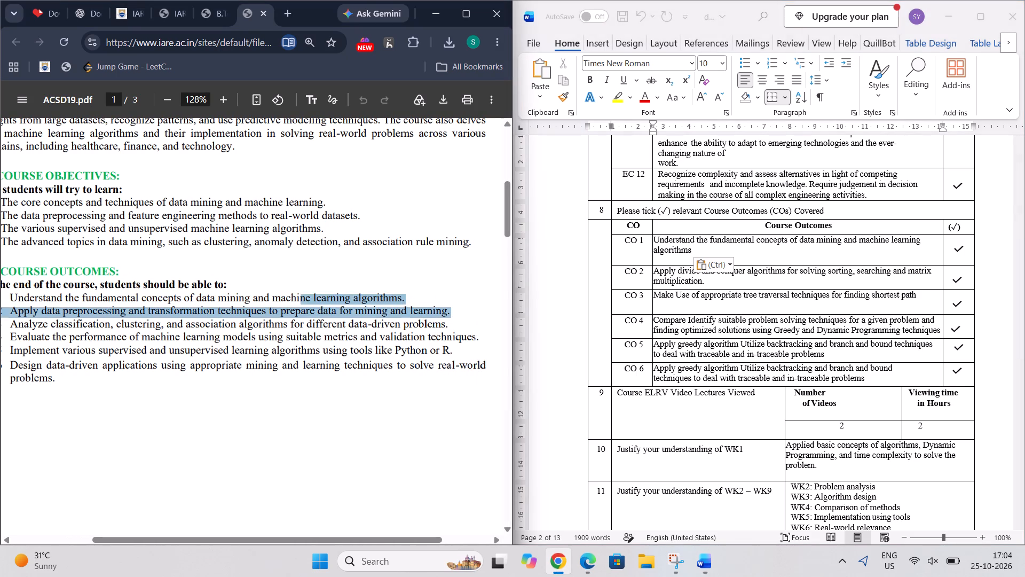
left_click_drag(277, 303, 14, 307)
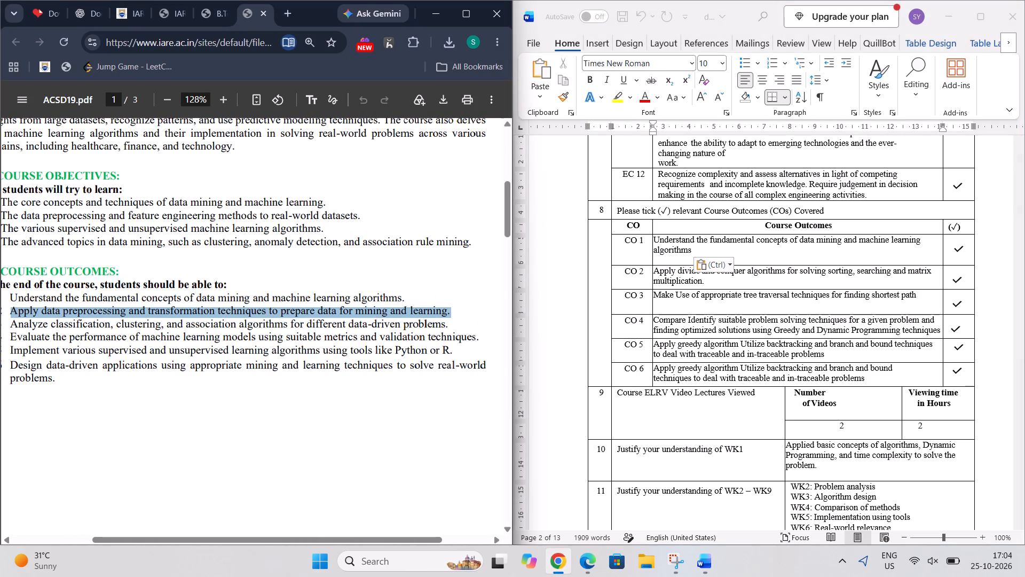
key("ctrl+c")
scroll(98, 317, "right", 1)
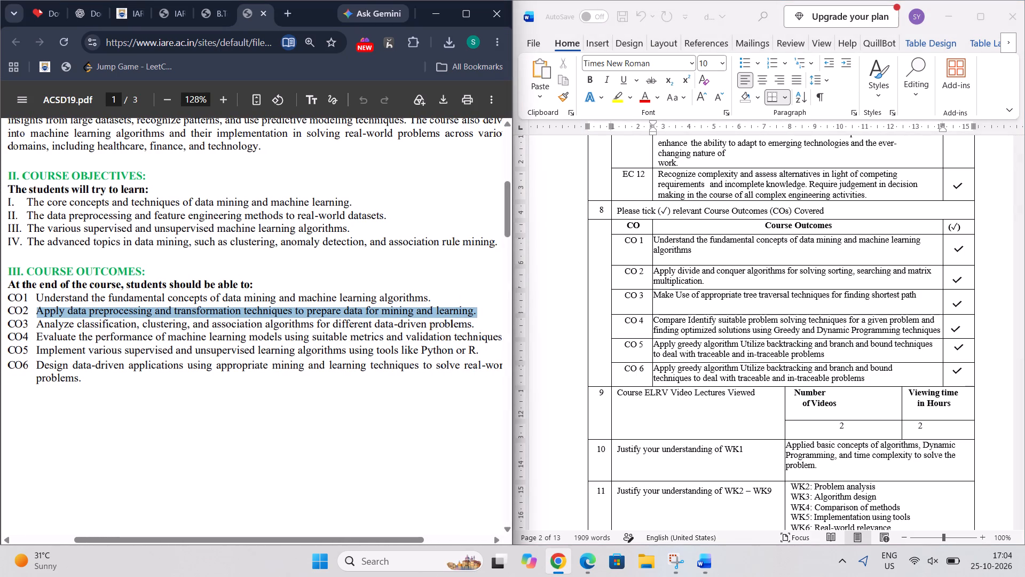
left_click(705, 279)
left_click_drag(707, 279, 657, 274)
key("BackSpace")
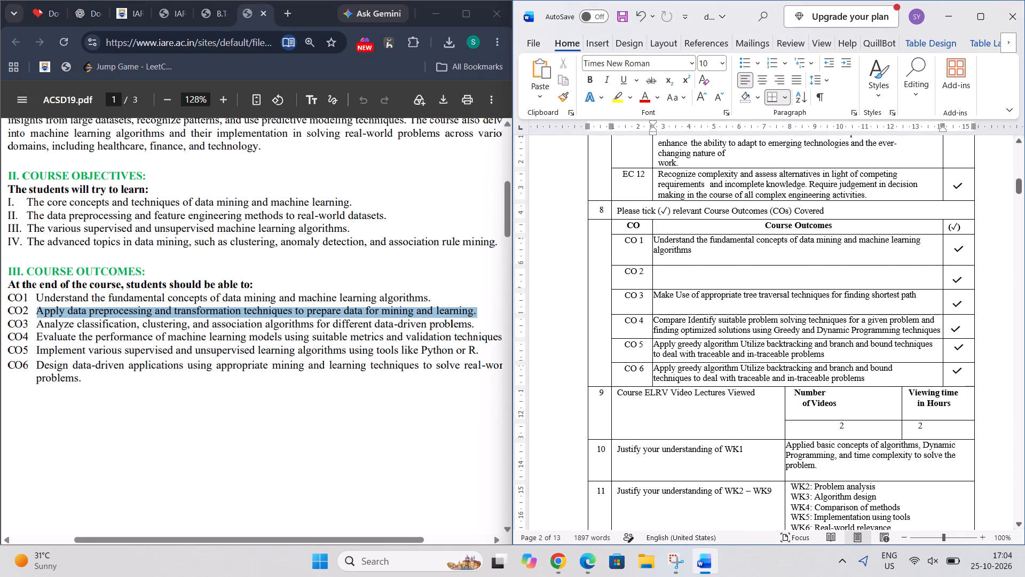
key("ctrl+v")
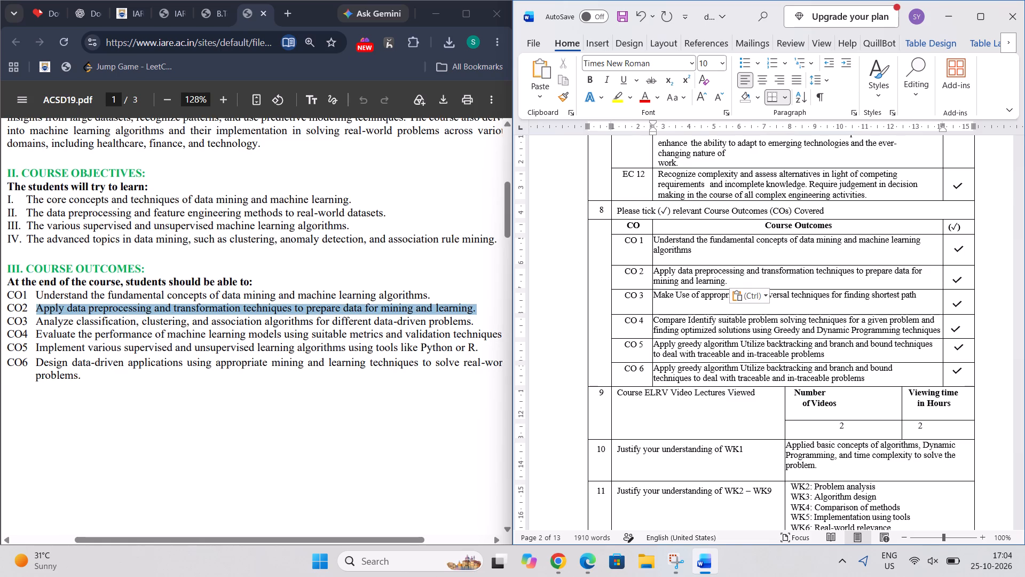
Replace the form's CO 3 text with the syllabus statement "Analyze classification, clustering, and association algorithms for different data-driven problems".
left_click_drag(480, 317, 200, 328)
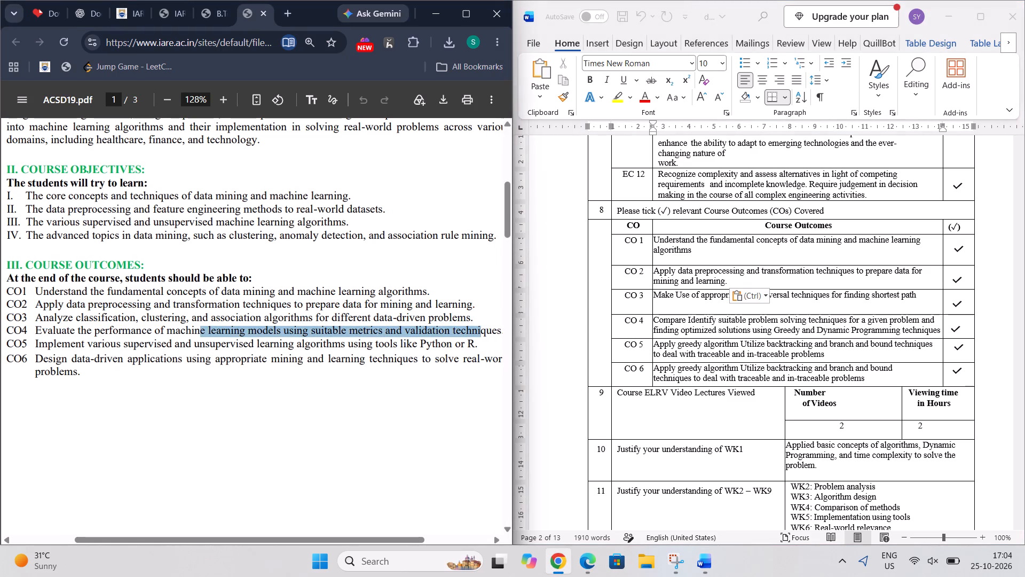
left_click(200, 328)
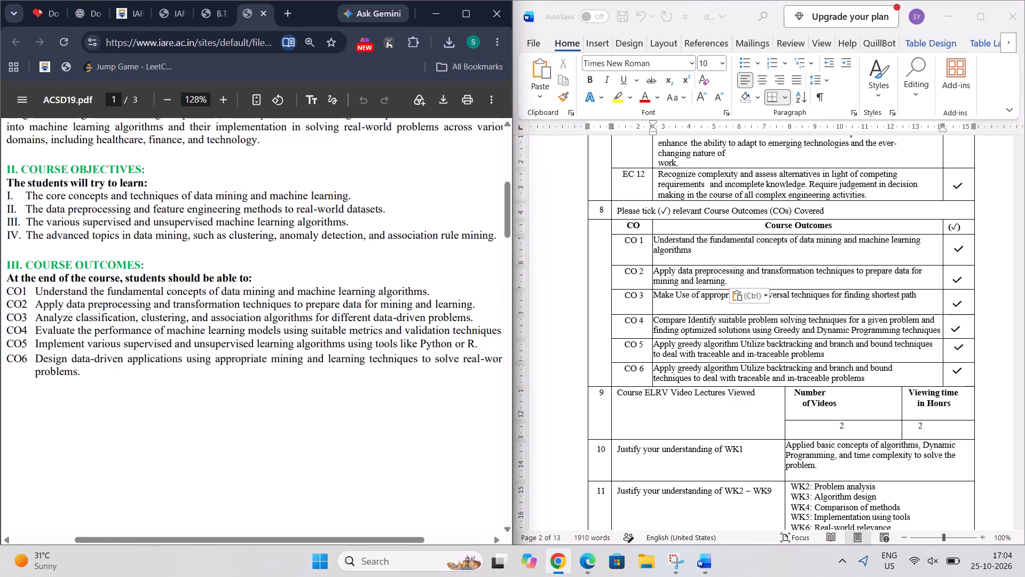
left_click_drag(477, 315, 56, 318)
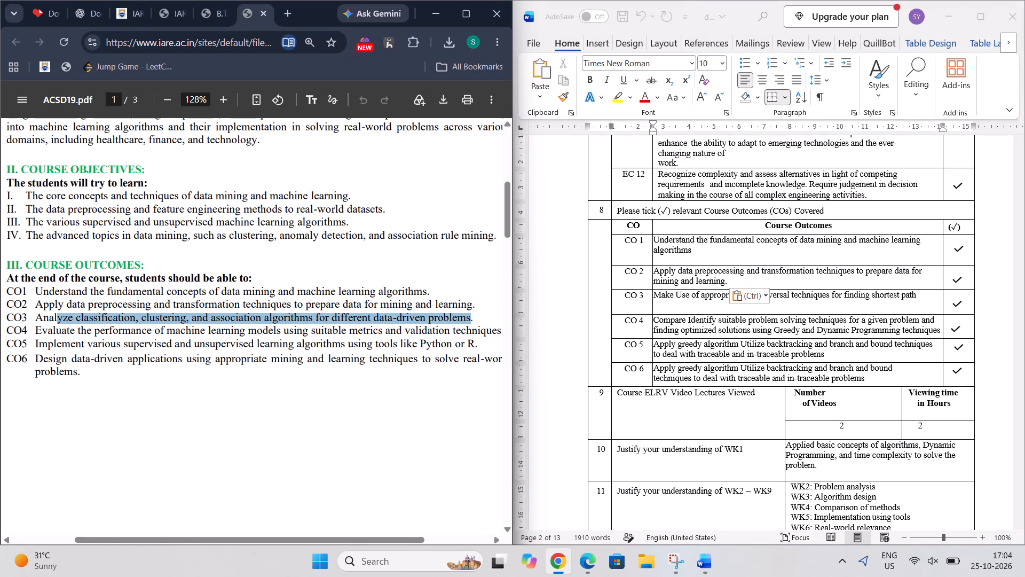
left_click_drag(56, 318, 36, 316)
key("ctrl+c")
left_click(920, 295)
left_click_drag(919, 295, 666, 312)
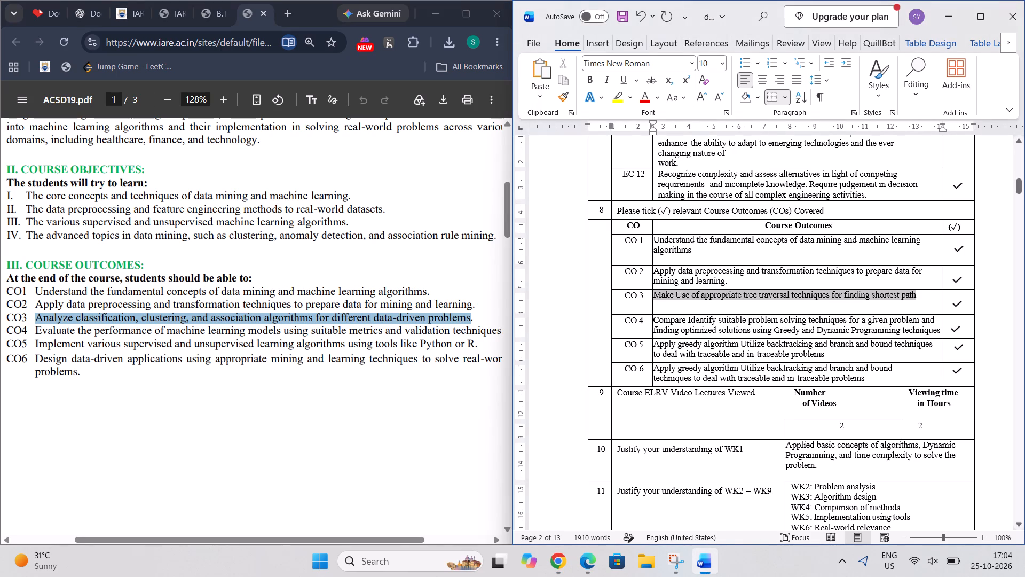
left_click_drag(666, 312, 665, 312)
key("BackSpace")
key("ctrl+v")
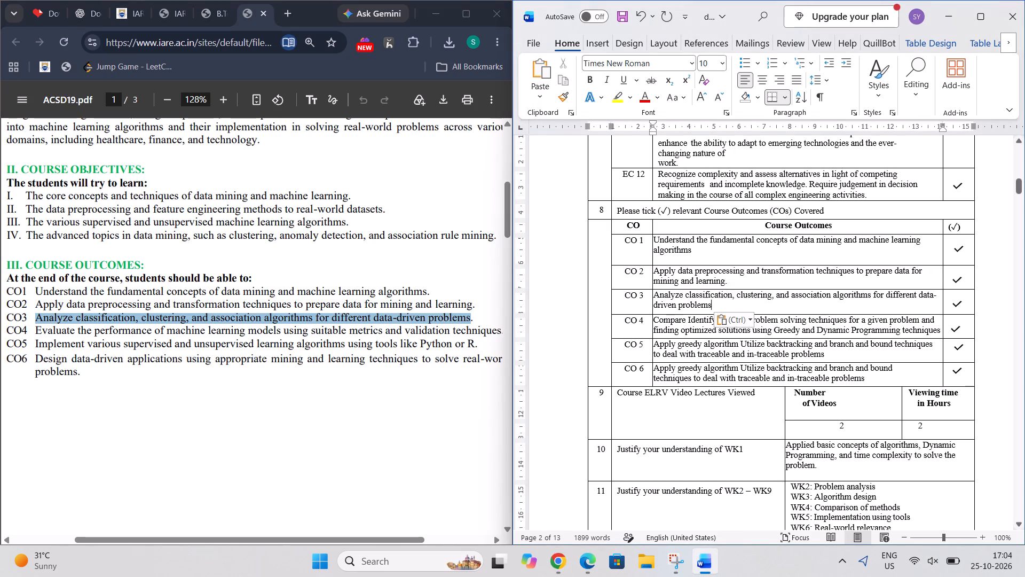
Replace the form's CO 4 text with the syllabus statement "Evaluate the performance of machine learning models using suitable metrics and validation techniques.".
scroll(283, 348, "left", 1)
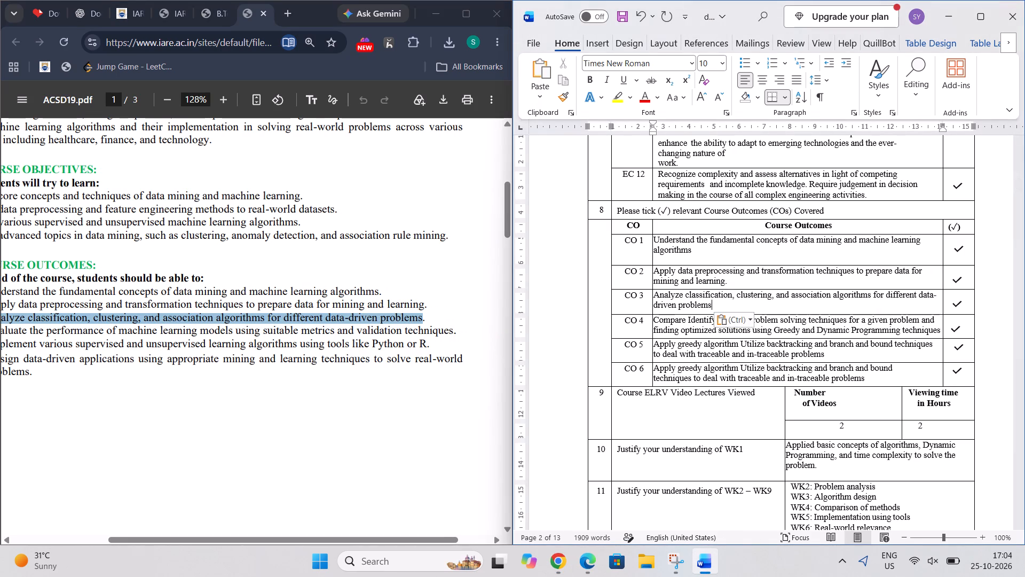
left_click_drag(463, 337, 2, 338)
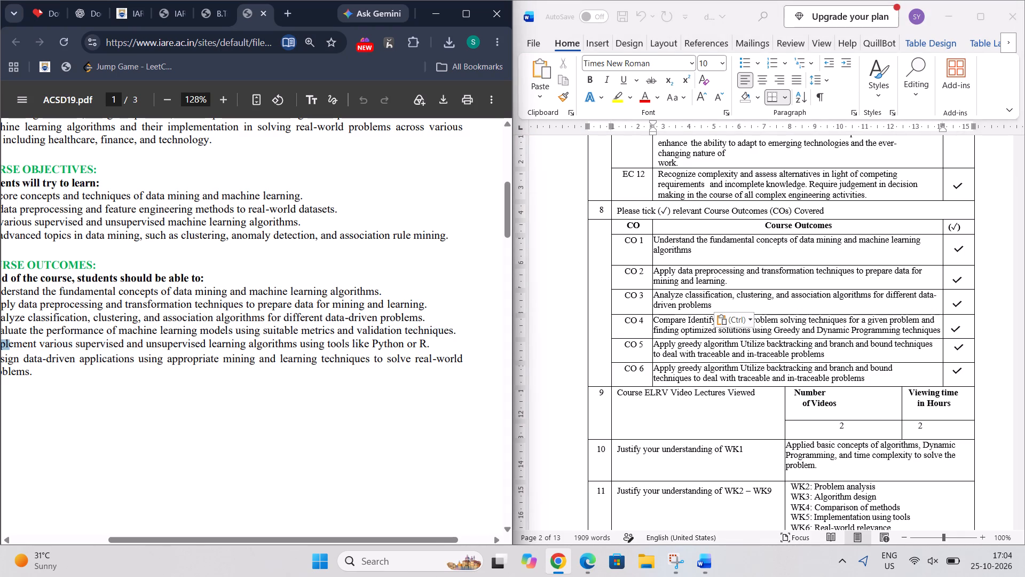
left_click_drag(2, 338, 0, 332)
scroll(0, 332, "right", 1)
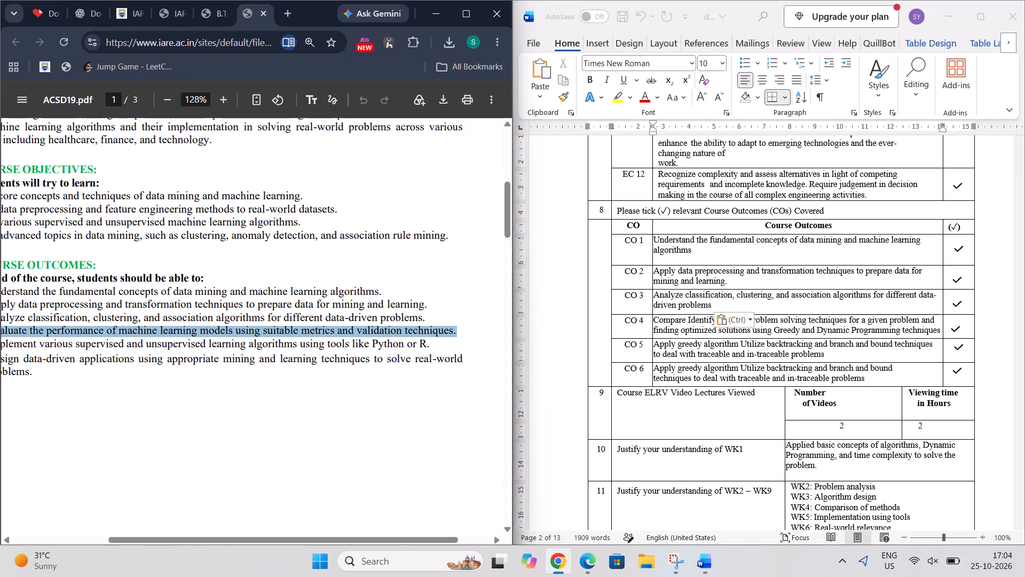
scroll(74, 335, "right", 1)
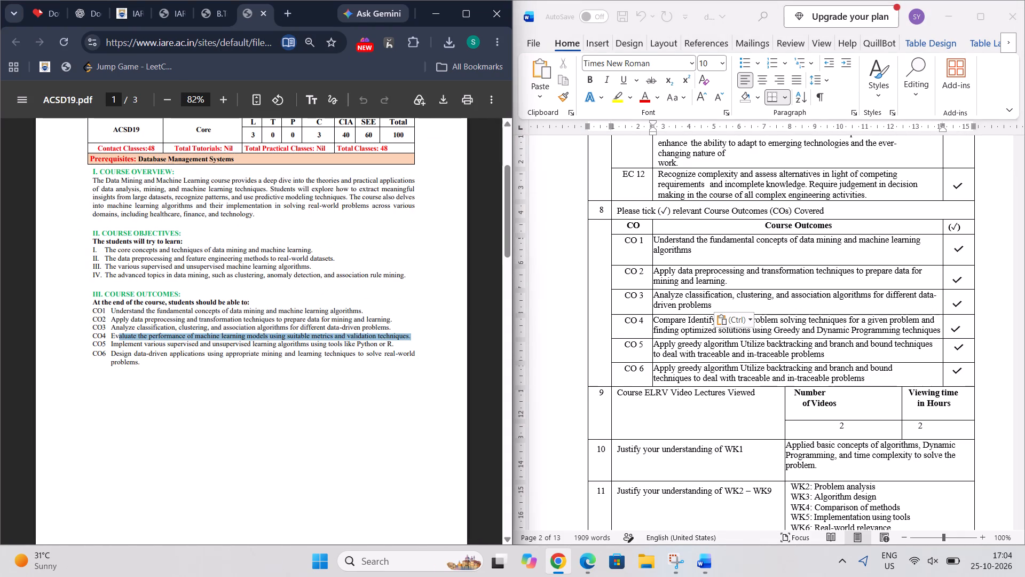
left_click(382, 337)
left_click_drag(415, 337, 272, 345)
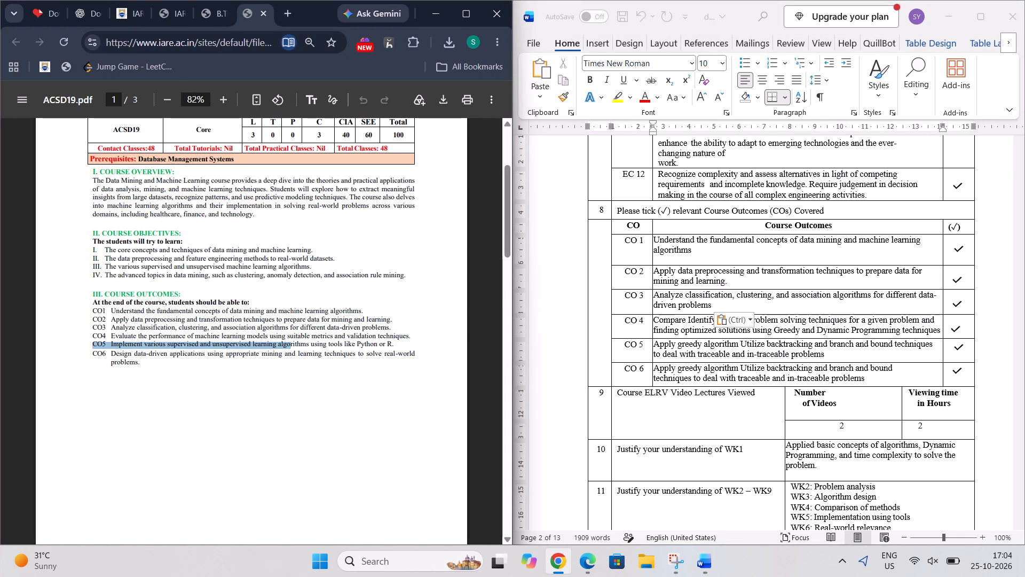
left_click_drag(272, 345, 108, 337)
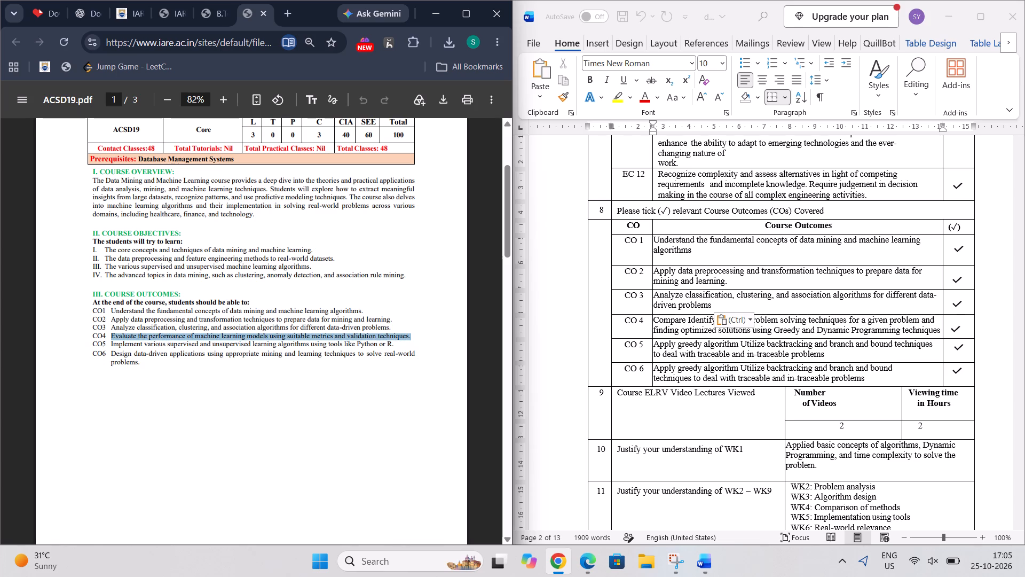
key("ctrl+c")
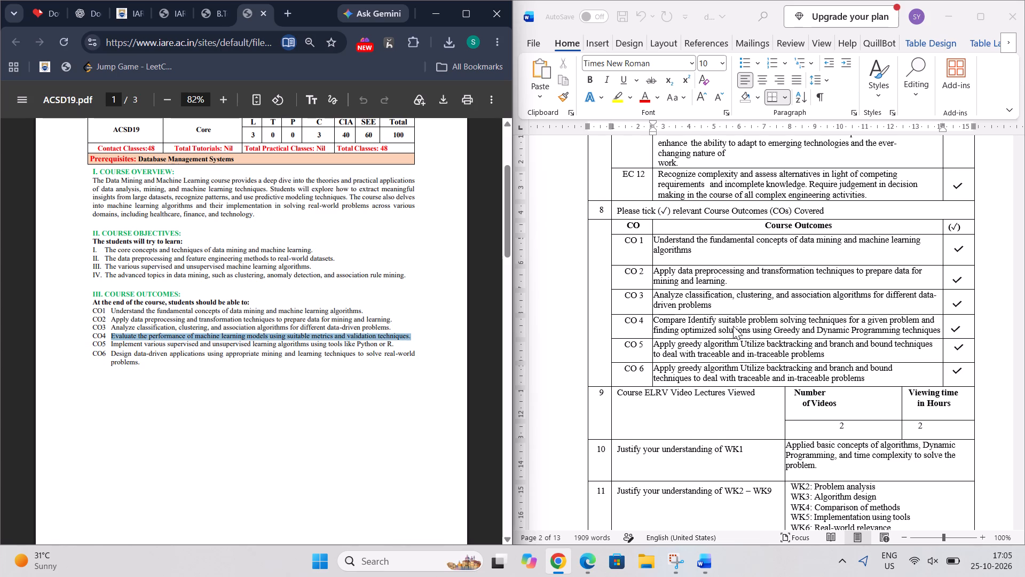
left_click(925, 329)
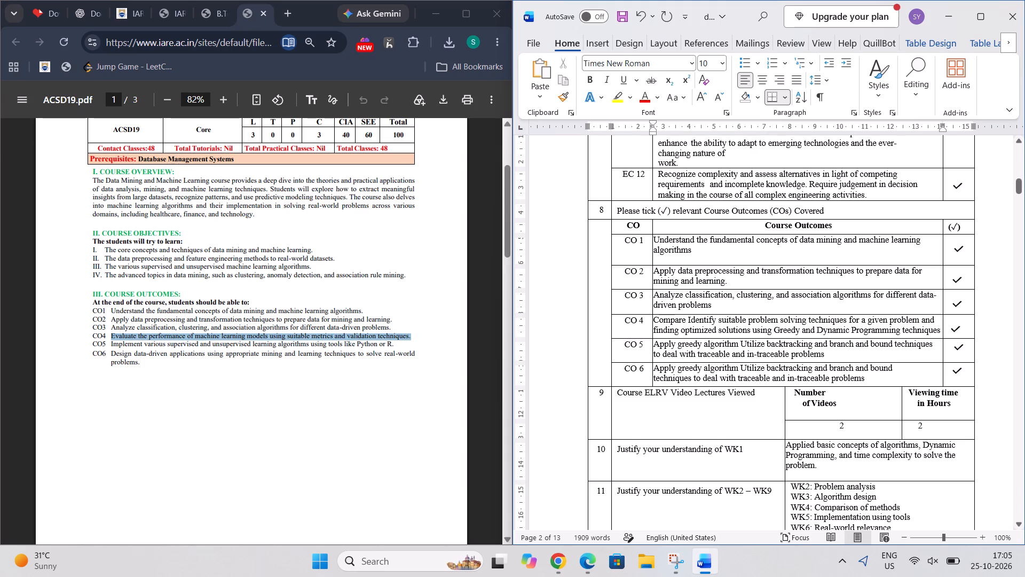
left_click_drag(940, 331, 660, 323)
left_click(660, 323)
left_click_drag(940, 328, 831, 321)
key("BackSpace")
left_click_drag(819, 322, 733, 322)
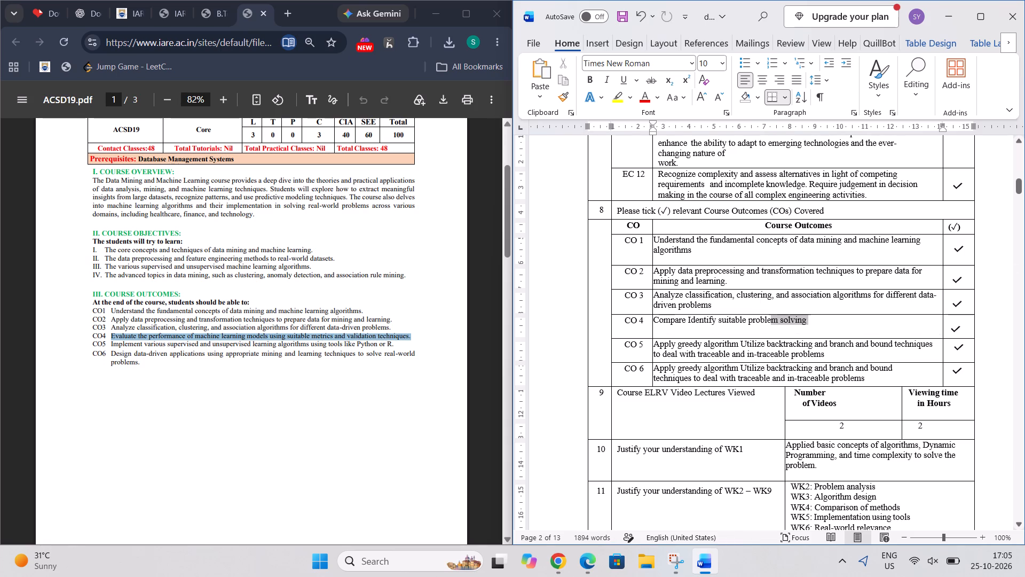
left_click_drag(733, 322, 689, 322)
key("BackSpace")
key("BackSpace")
key("BackSpace")
key("BackSpace")
key("BackSpace")
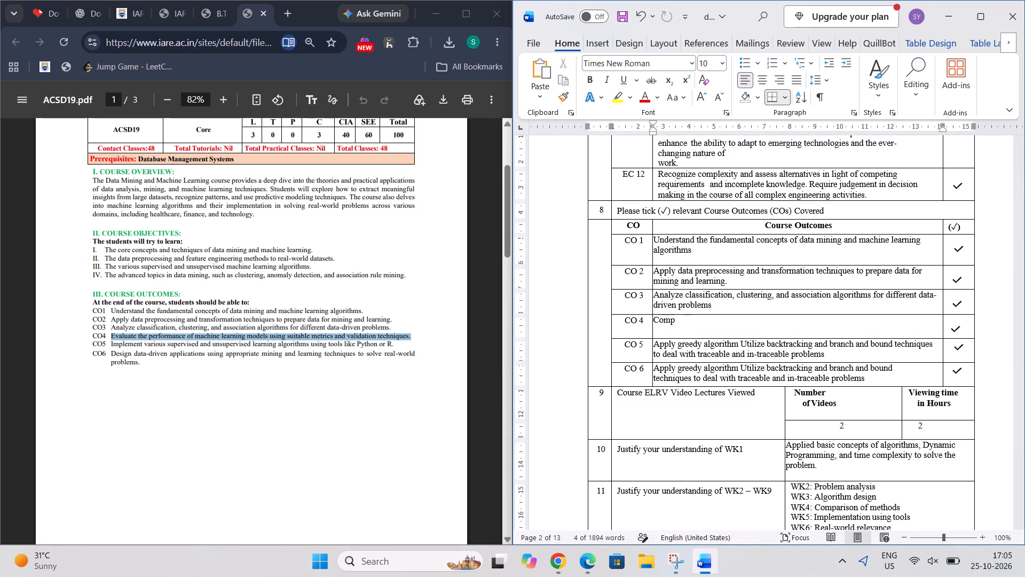
key("BackSpace")
key("BackSpace")
key("BackSpace")
key("BackSpace")
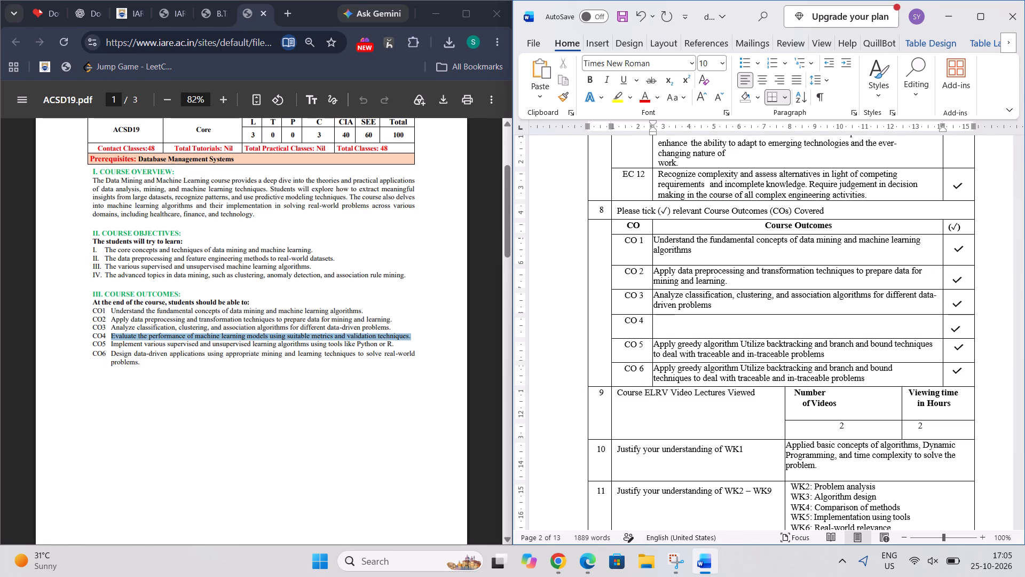
key("ctrl+v")
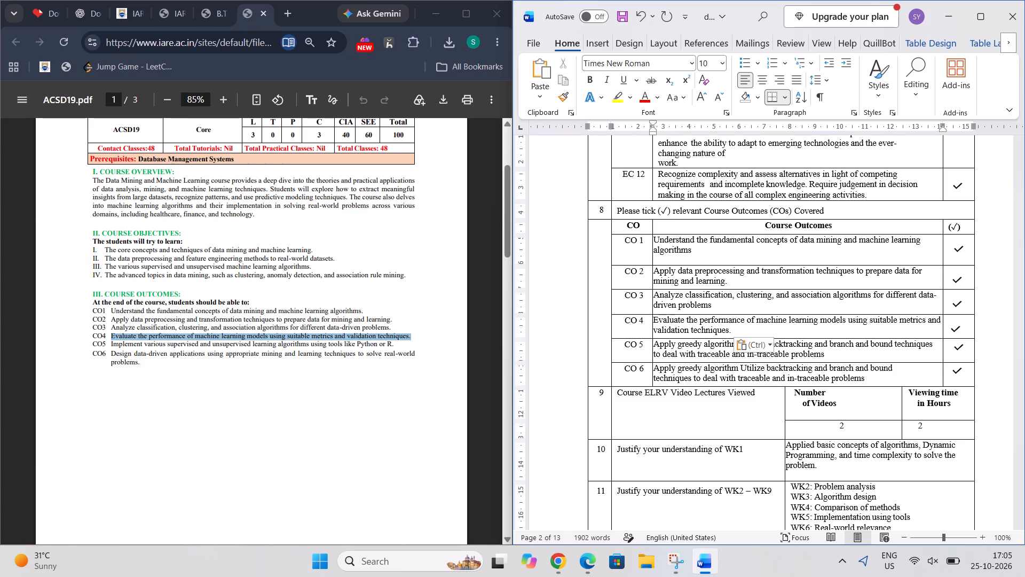
Replace the form's CO 5 text with the syllabus statement "Implement various supervised and unsupervised learning algorithms using tools like Python or R.".
left_click_drag(423, 347, 332, 349)
left_click(332, 349)
left_click_drag(416, 345, 364, 341)
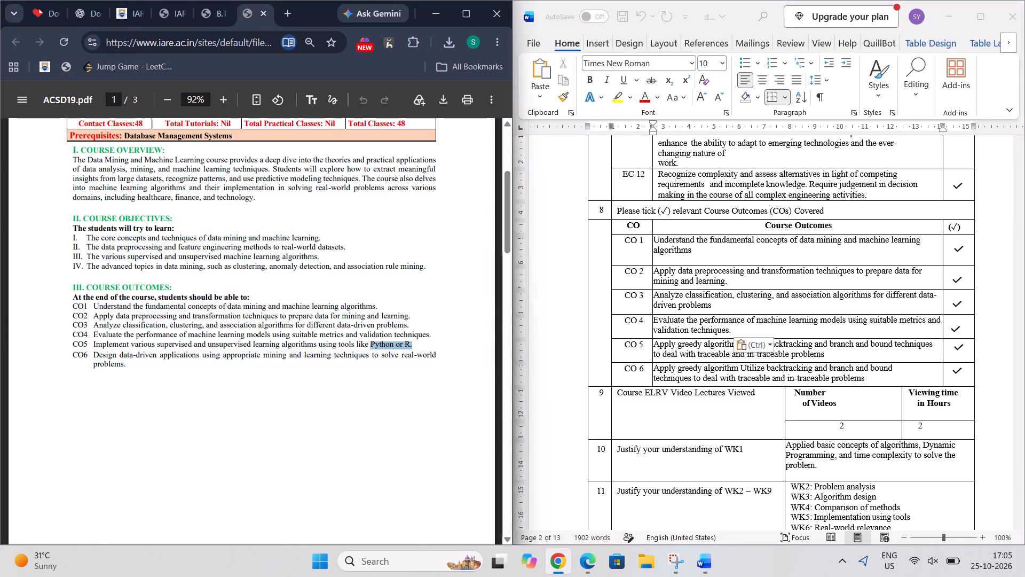
left_click_drag(364, 341, 92, 344)
key("ctrl+c")
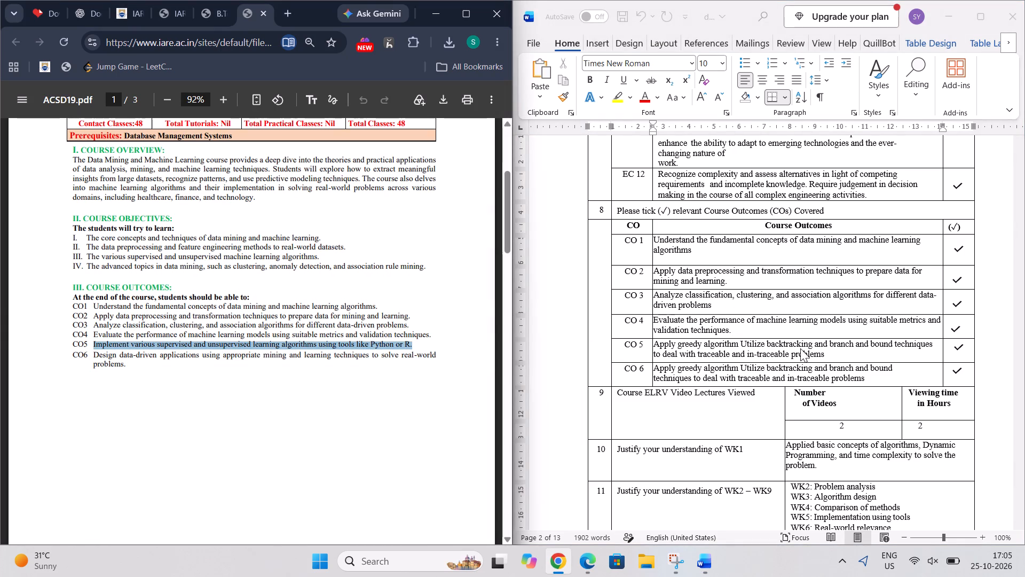
left_click(827, 353)
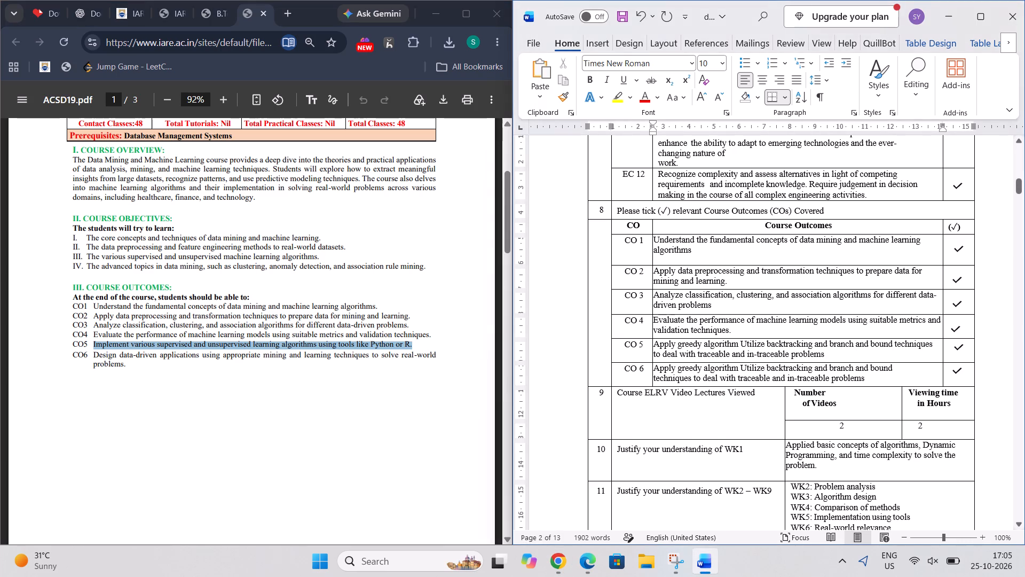
left_click_drag(829, 352, 667, 344)
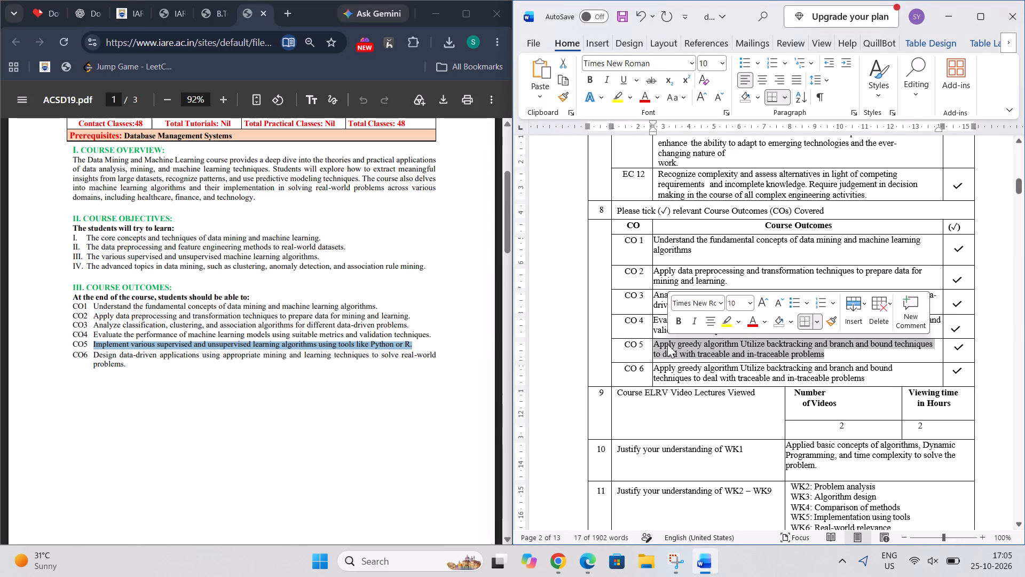
key("BackSpace")
key("ctrl+v")
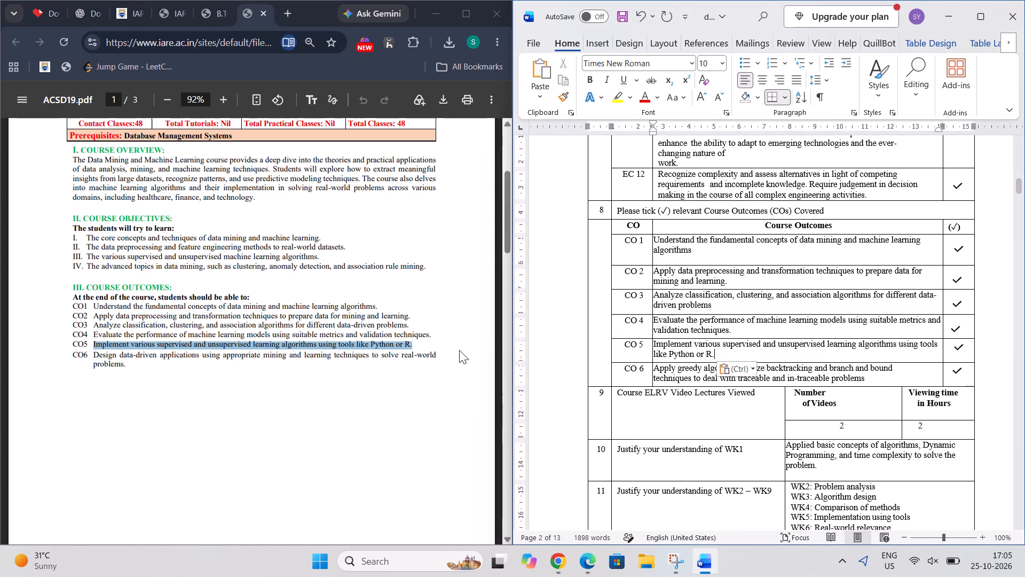
Replace the form's CO 6 text with the syllabus statement "Design data-driven applications using appropriate mining and learning techniques to solve real-world problems.".
left_click_drag(152, 361, 111, 354)
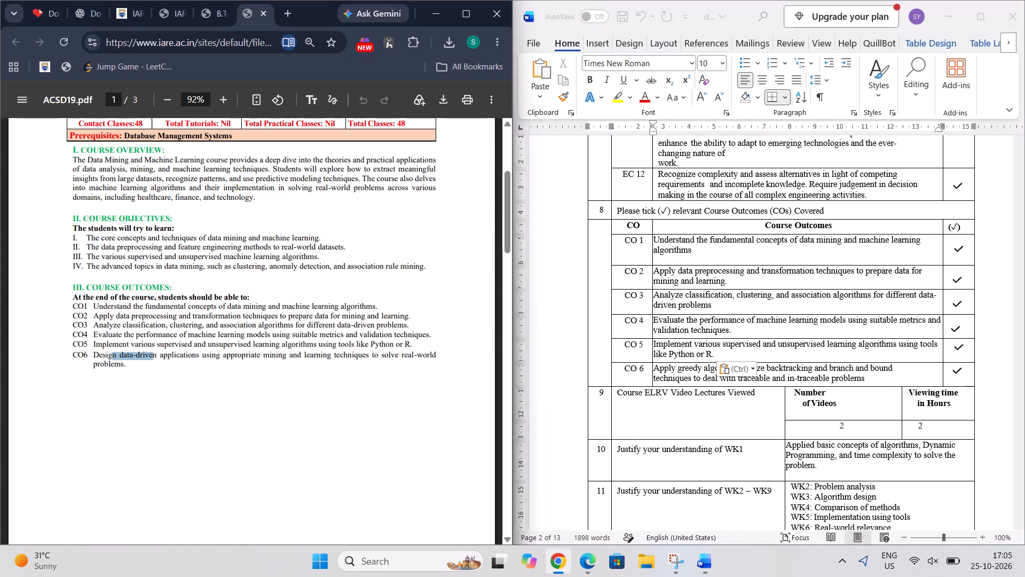
left_click_drag(111, 354, 101, 354)
left_click(125, 368)
left_click_drag(130, 367, 86, 360)
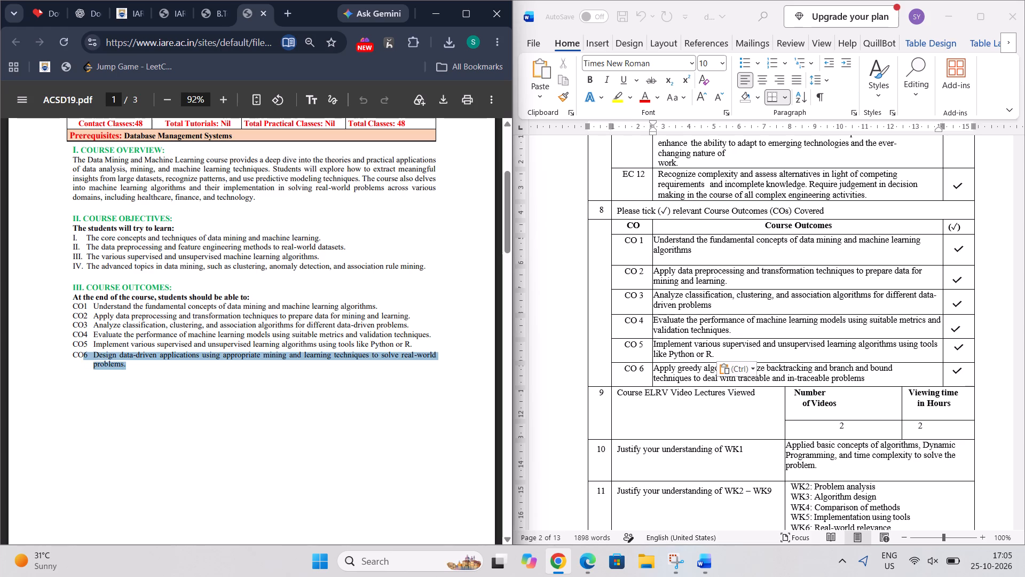
left_click_drag(86, 360, 91, 356)
key("ctrl+c")
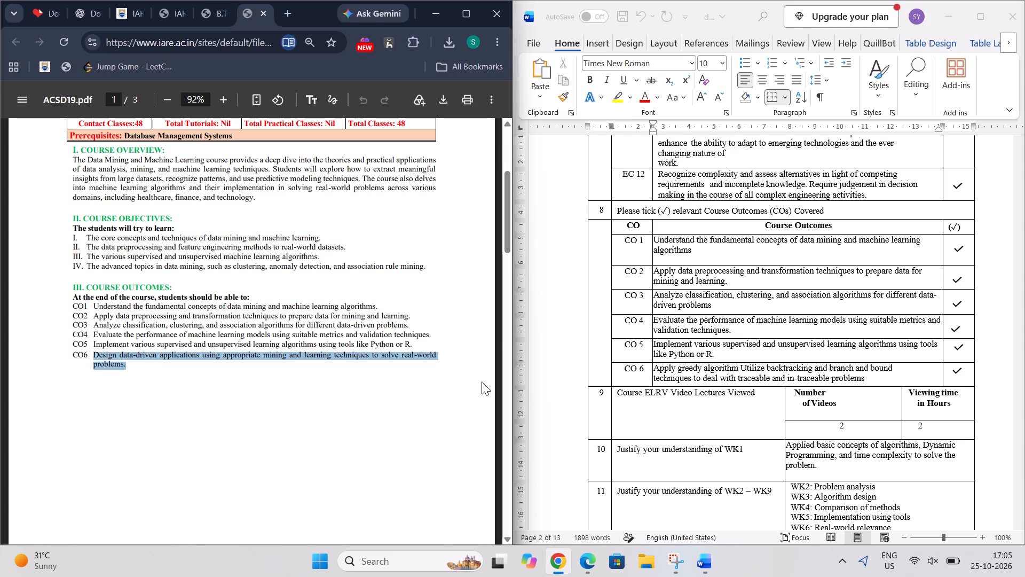
left_click(871, 376)
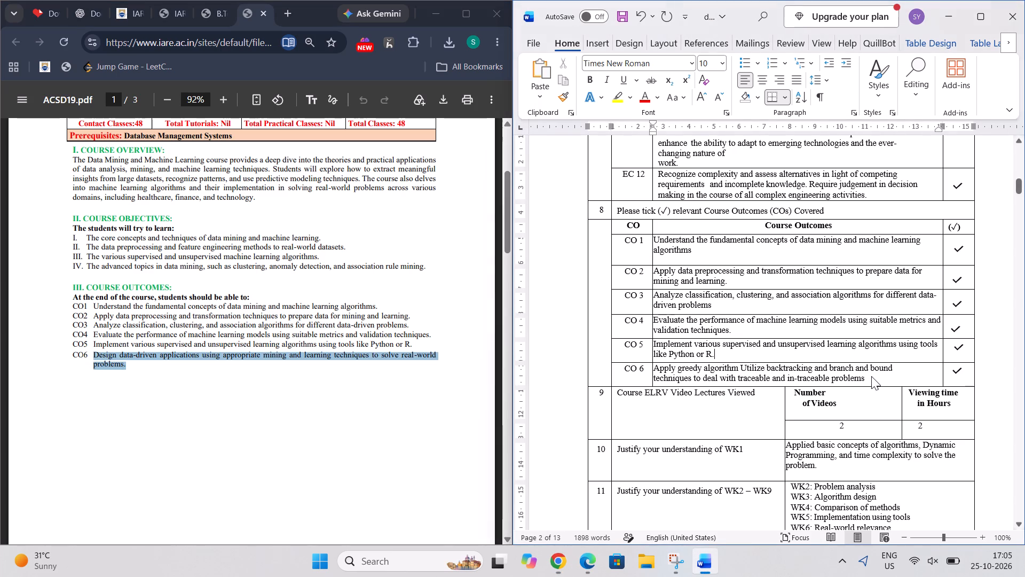
left_click(871, 376)
left_click_drag(868, 376, 749, 372)
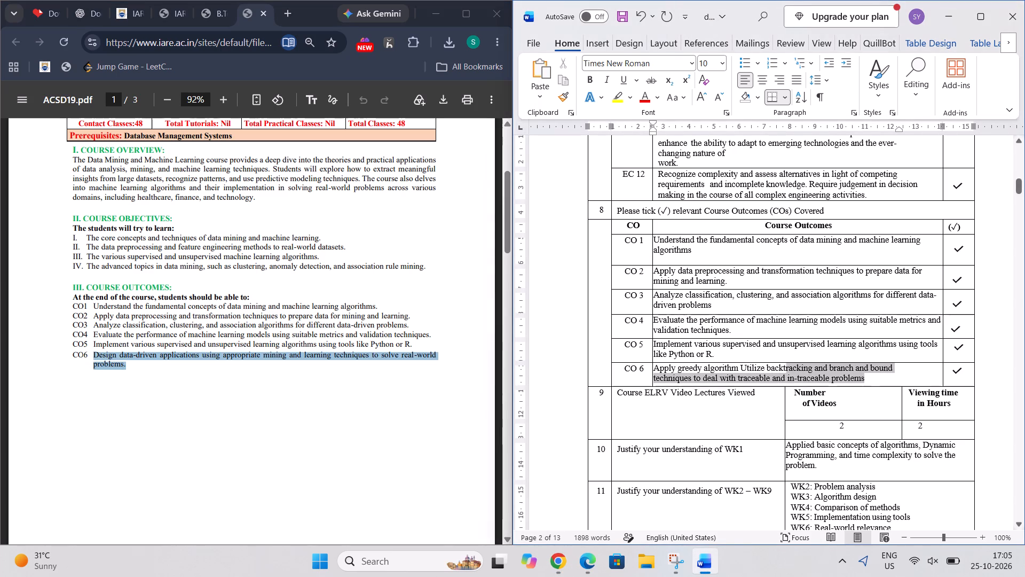
left_click_drag(749, 372, 660, 371)
key("BackSpace")
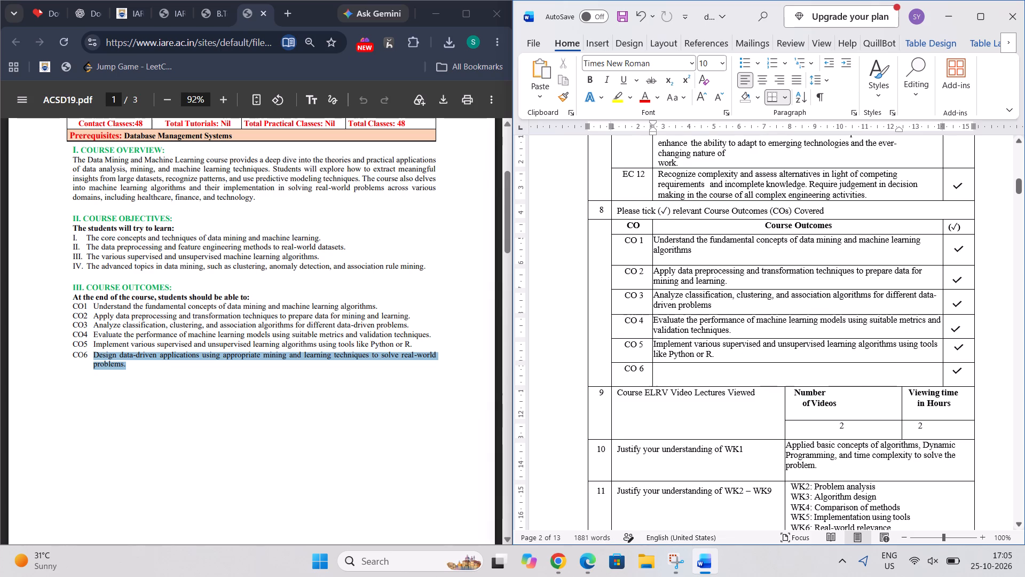
key("ctrl+v")
Tick the EC 3 profile by copying the EC 2 check mark into its empty tick cell, indented with spaces.
scroll(784, 345, "up", 1)
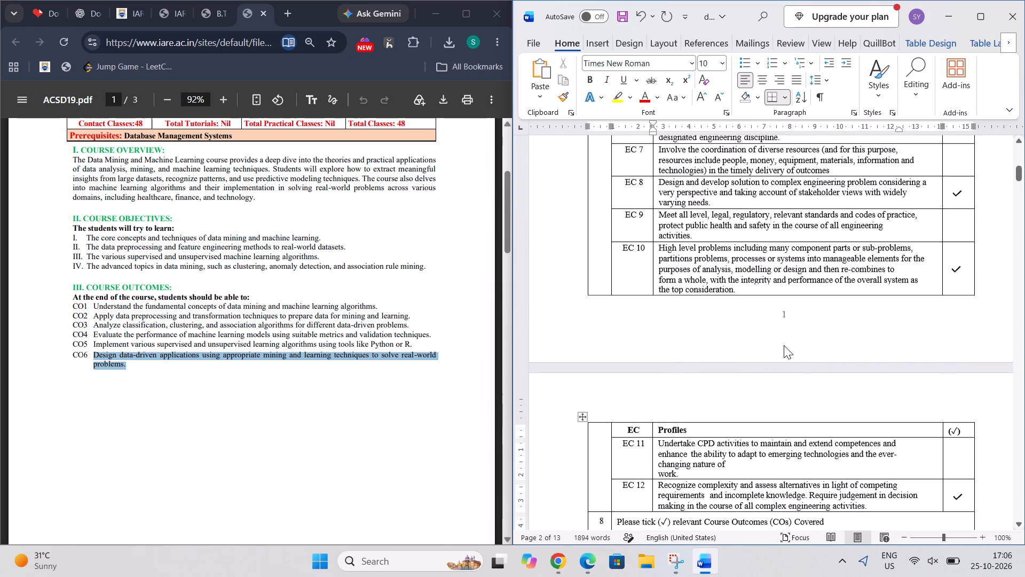
scroll(784, 345, "up", 1)
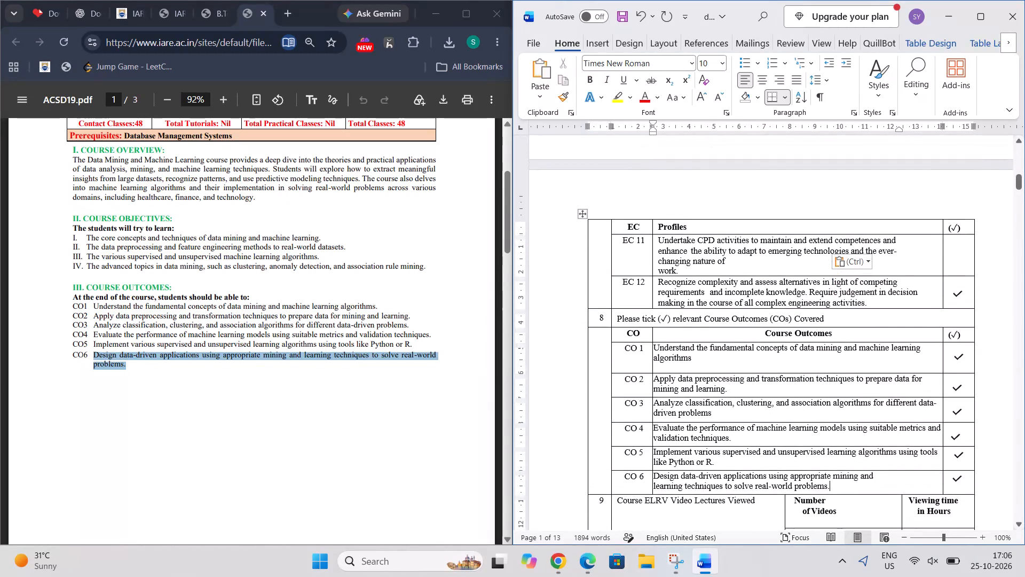
scroll(811, 336, "up", 1)
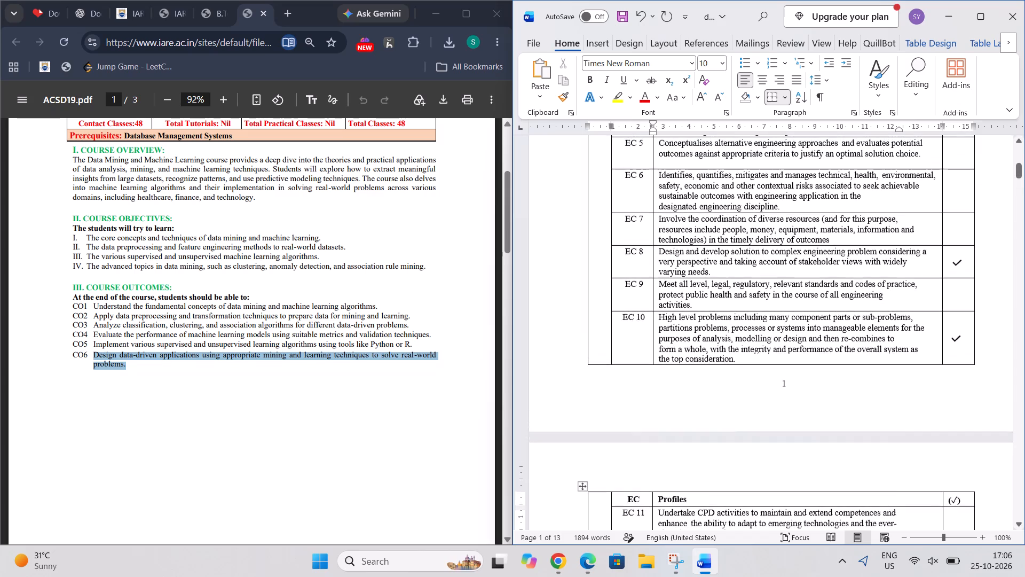
scroll(815, 339, "up", 1)
left_click(961, 282)
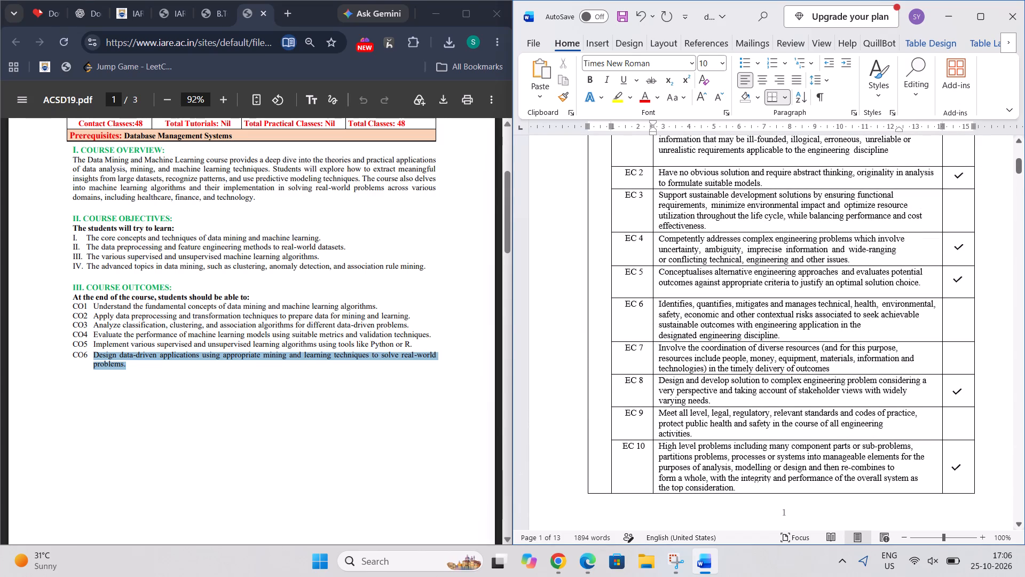
key("ctrl+c")
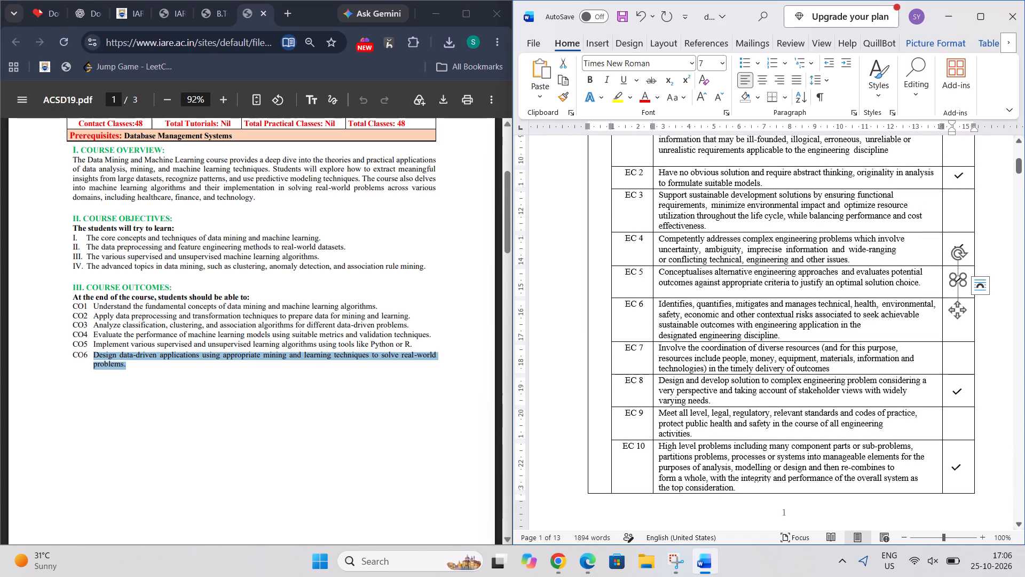
left_click(952, 213)
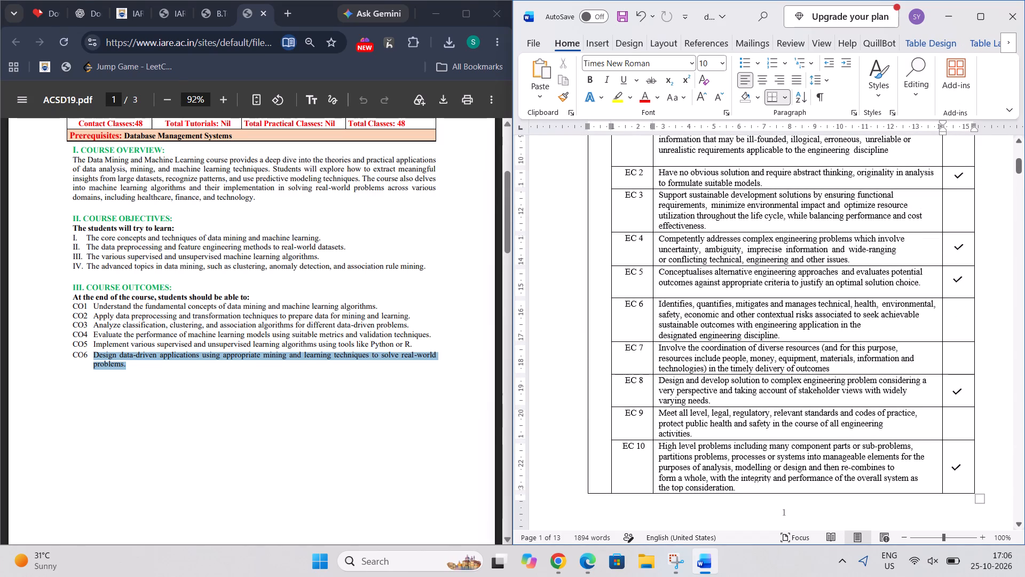
key("space")
key("space")
key("space")
key("space")
key("Down")
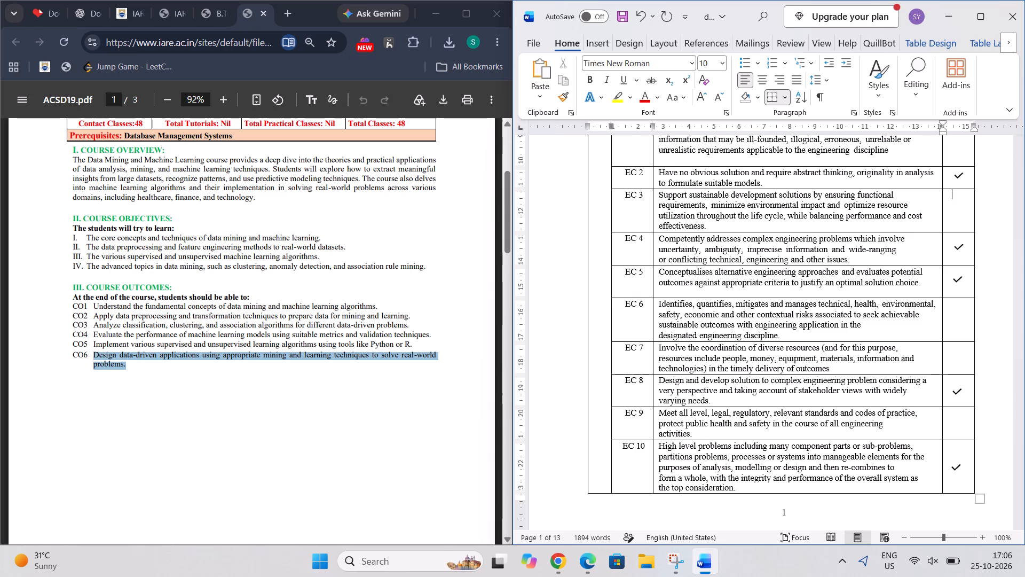
key("Up")
key("space")
key("space")
key("space")
key("space")
key("space")
key("space")
key("space")
key("space")
key("space")
key("space")
key("space")
key("space")
key("space")
key("space")
key("space")
key("space")
key("space")
key("space")
key("space")
key("space")
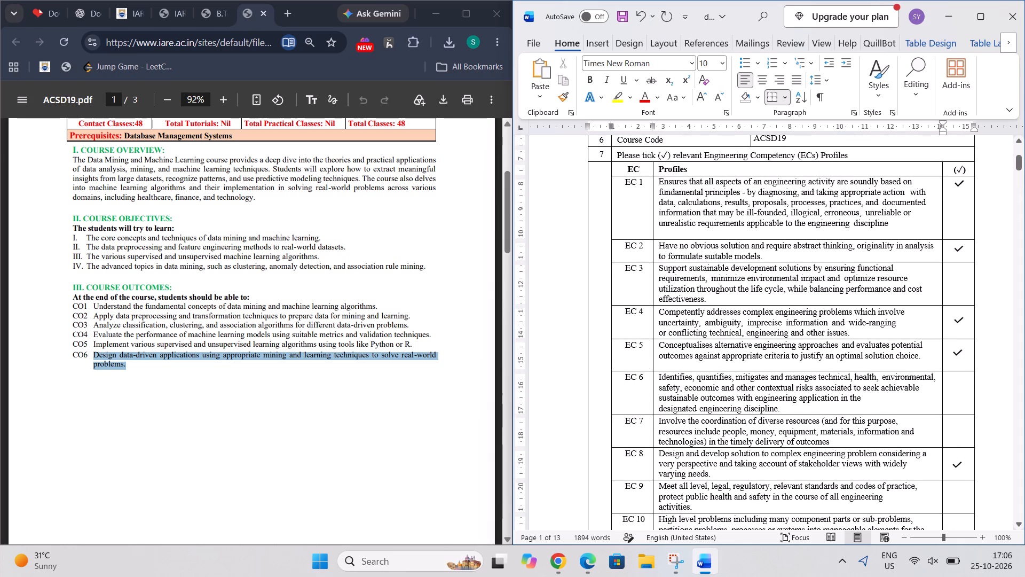
left_click_drag(966, 253, 955, 253)
key("ctrl+c")
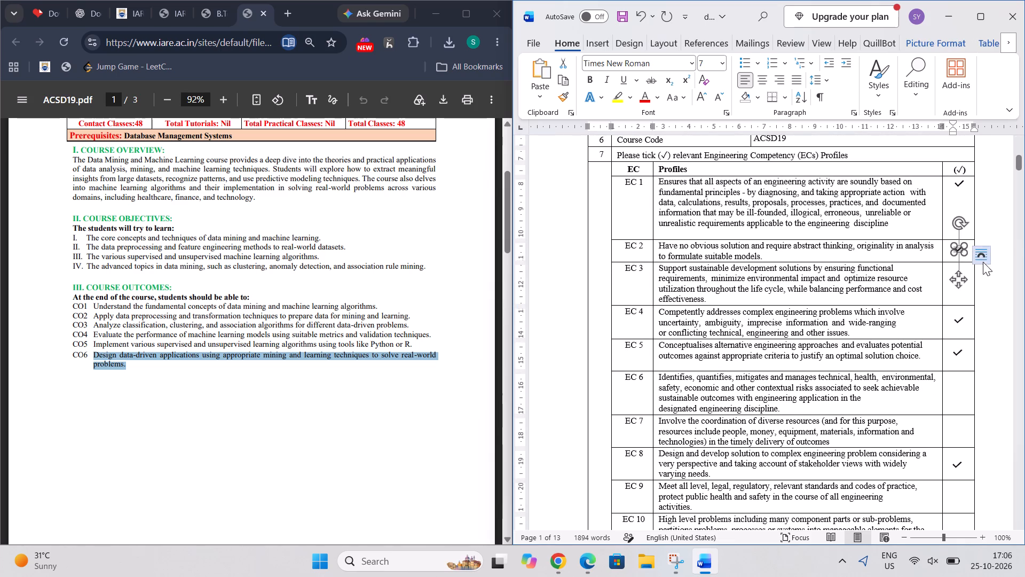
left_click(957, 291)
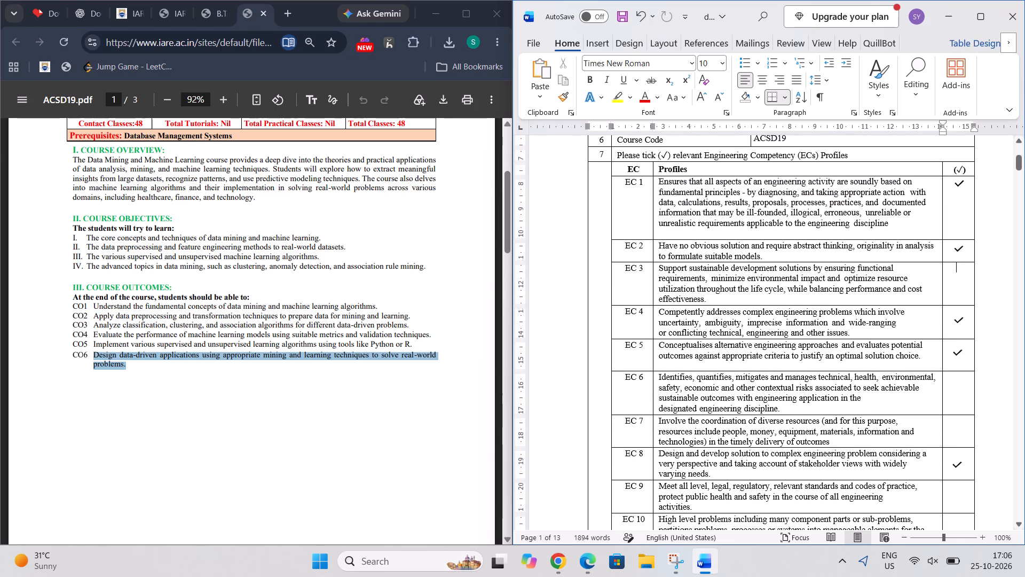
key("ctrl+v")
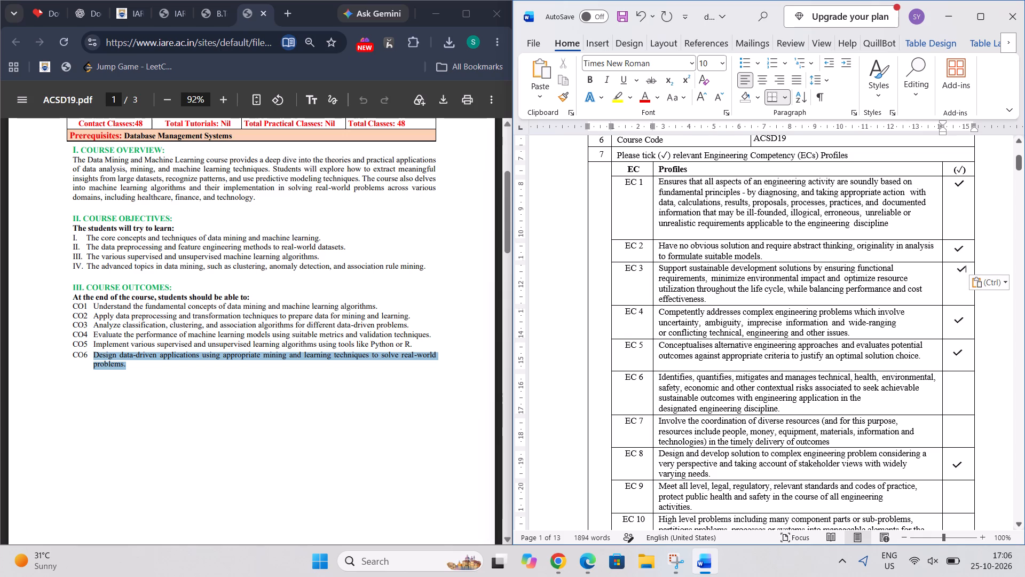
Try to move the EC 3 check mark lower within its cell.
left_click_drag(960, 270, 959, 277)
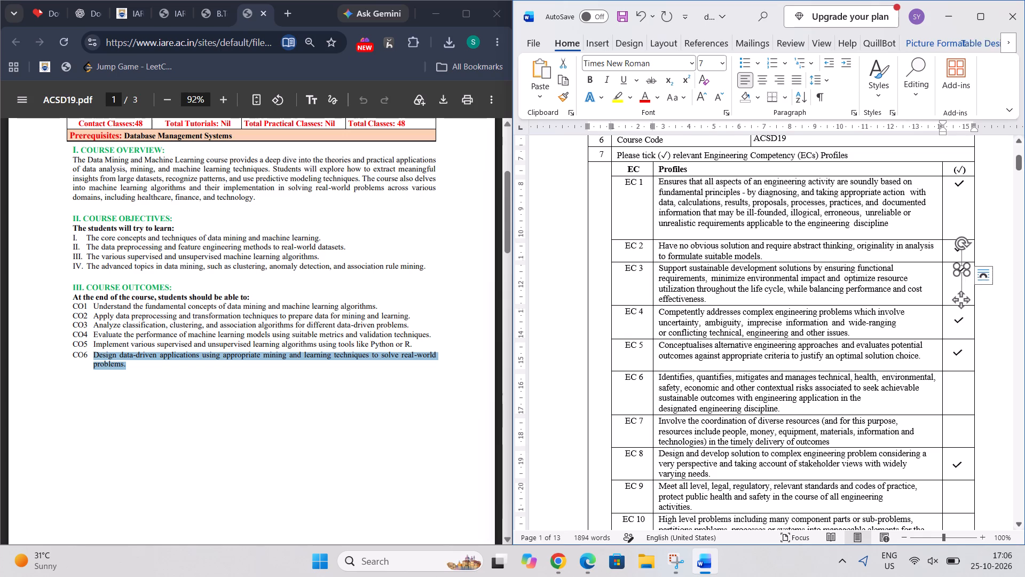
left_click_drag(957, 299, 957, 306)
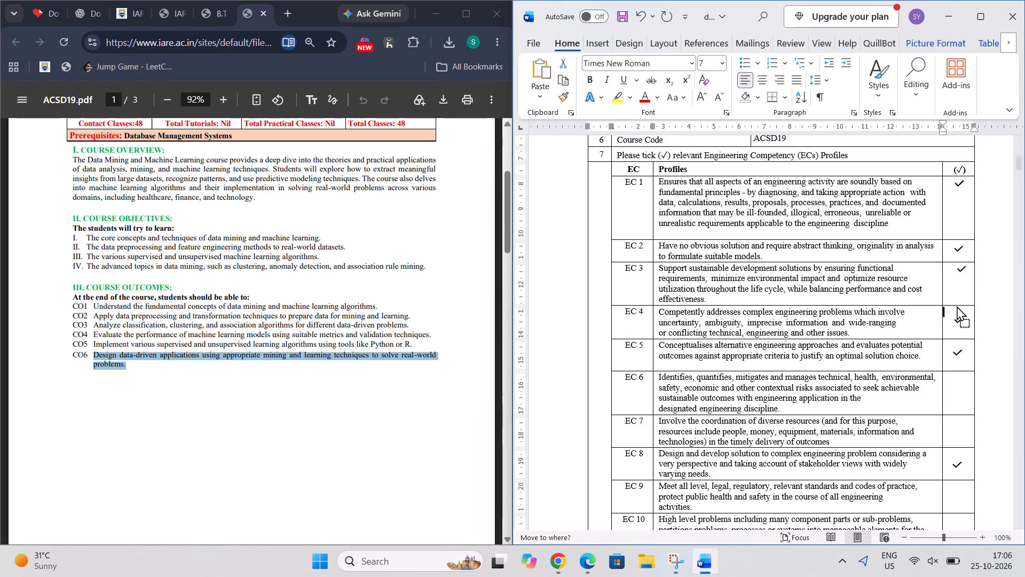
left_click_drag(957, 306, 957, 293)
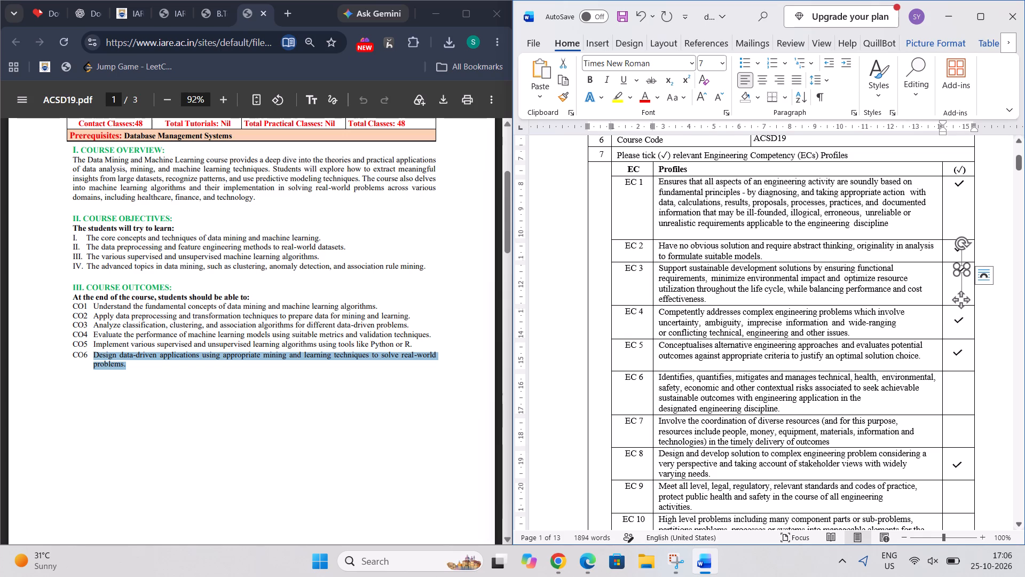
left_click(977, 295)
Maximize the form's window and adjust the spacing before the EC 3 check mark to align it with the EC 2 check mark.
left_click(980, 30)
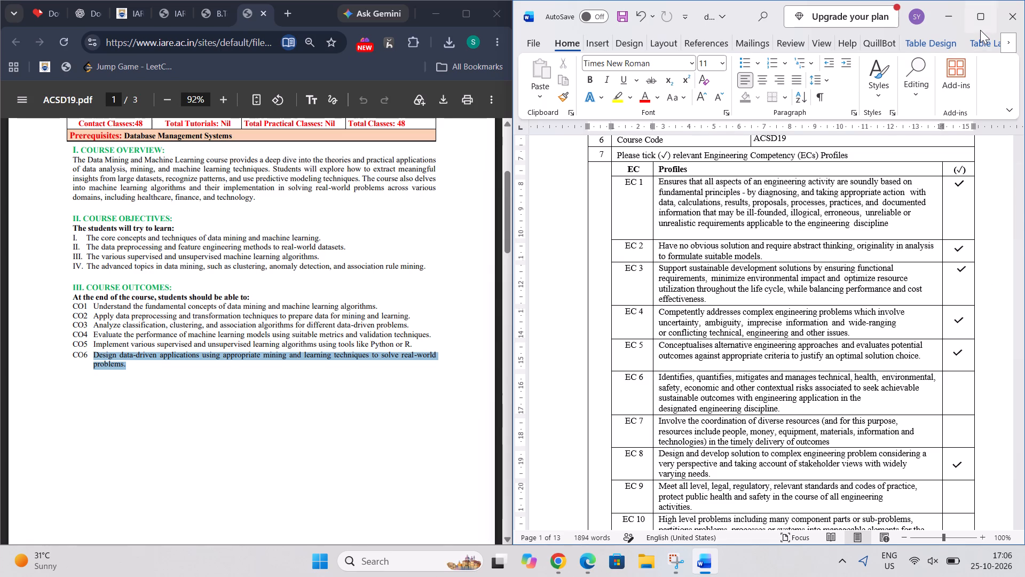
scroll(693, 294, "up", 1, "ctrl")
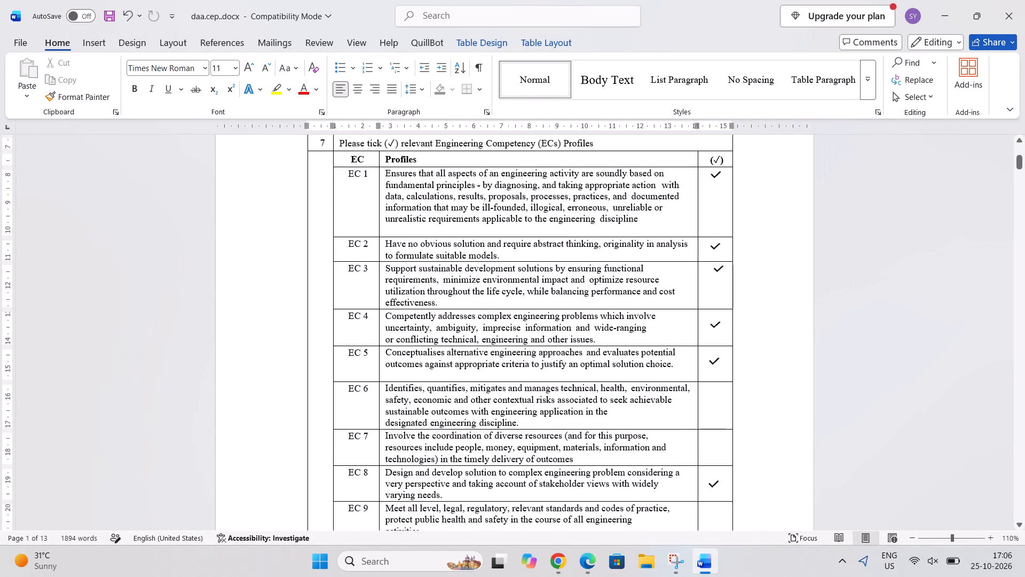
left_click(726, 269)
key("Left")
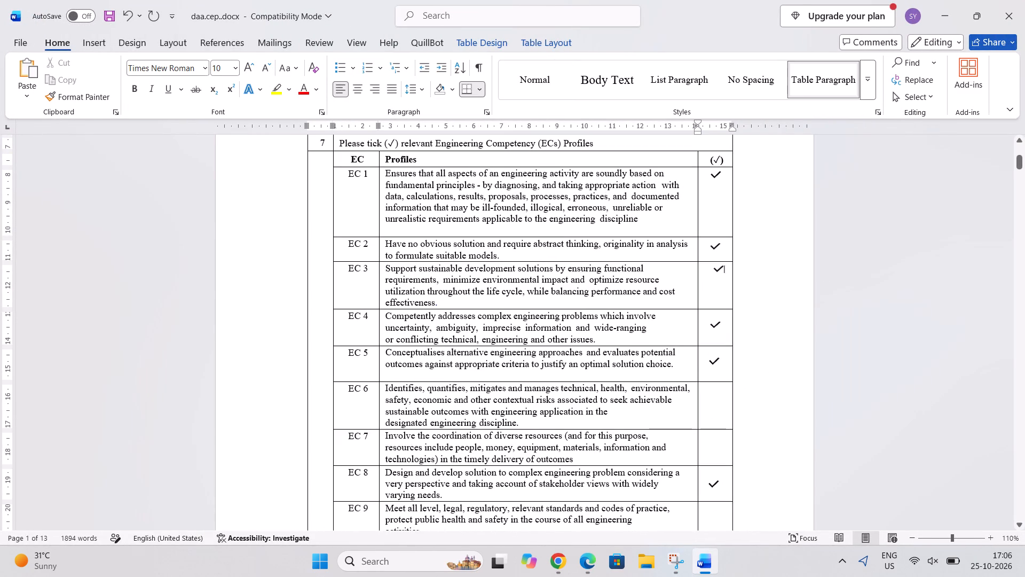
key("Left")
key("Left")
key("Right")
key("BackSpace")
key("BackSpace")
key("space")
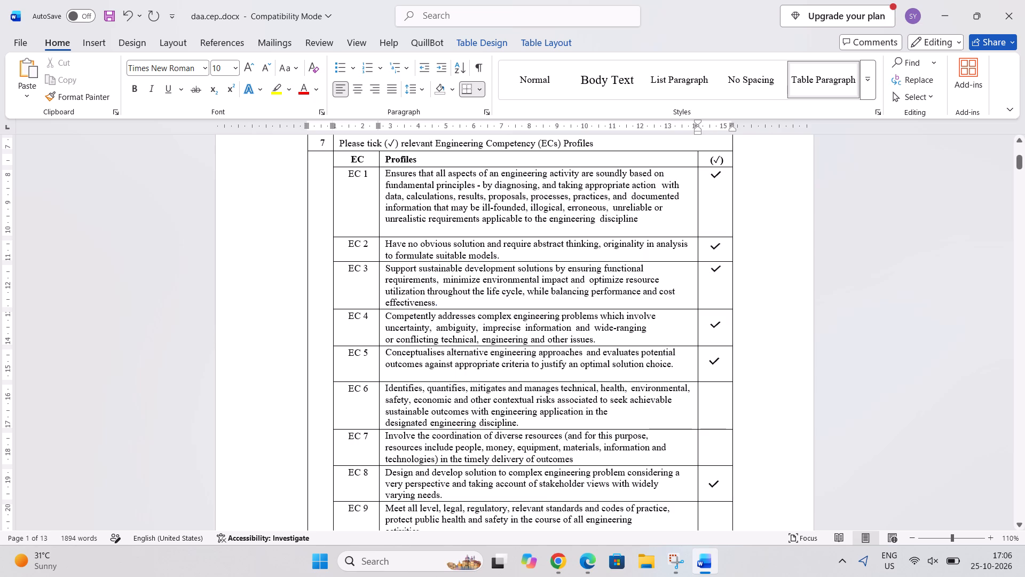
Tick the EC 6 profile with a copied check mark, indented to line up with the other ticks.
left_click(707, 389)
key("space")
key("space")
key("space")
key("space")
key("space")
key("space")
key("BackSpace")
key("ctrl+v")
Tick the EC 7 profile with a copied check mark, indented to line up with the EC 6 tick.
left_click(707, 456)
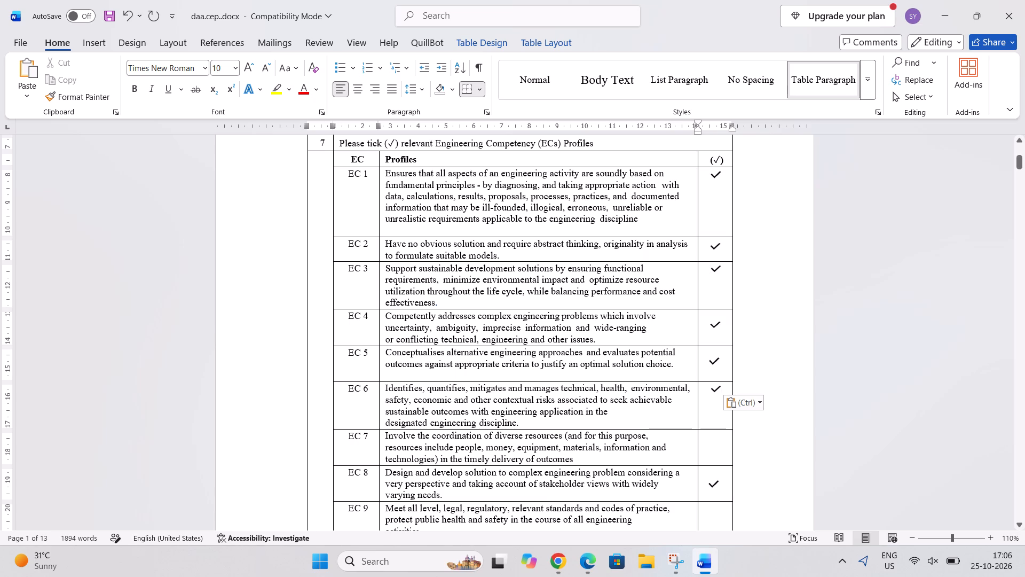
key("space")
key("space")
key("space")
key("space")
key("space")
key("space")
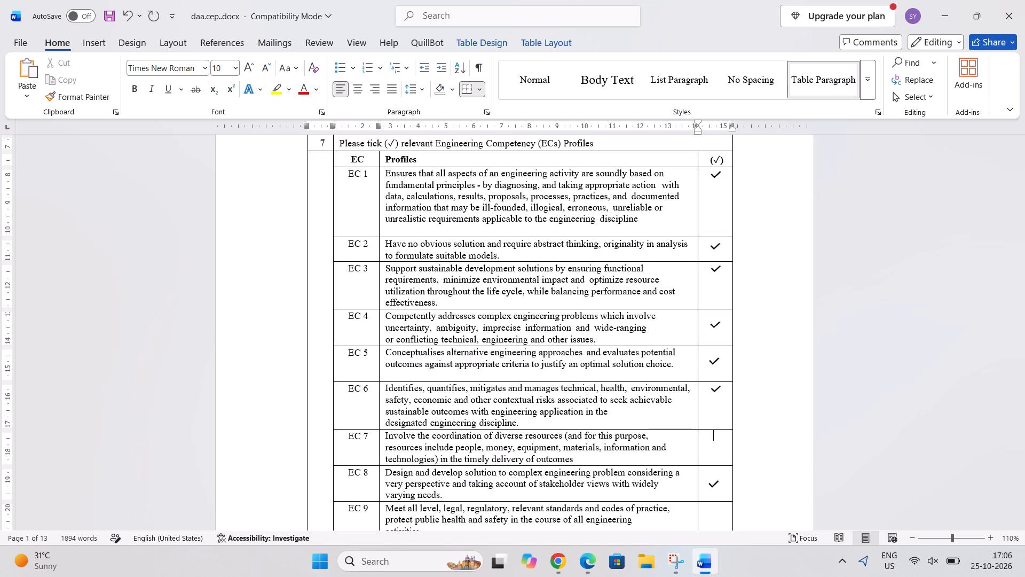
key("BackSpace")
key("ctrl+v")
Tick the EC 11 profile at the top of page 2 with a copied check mark, indented by three spaces.
scroll(677, 456, "down", 1)
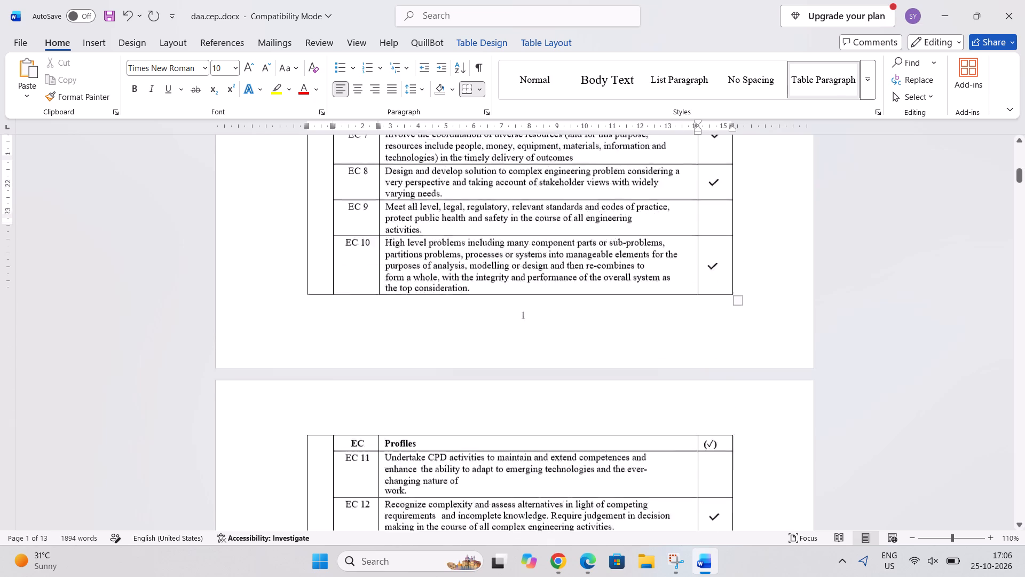
scroll(677, 456, "down", 1)
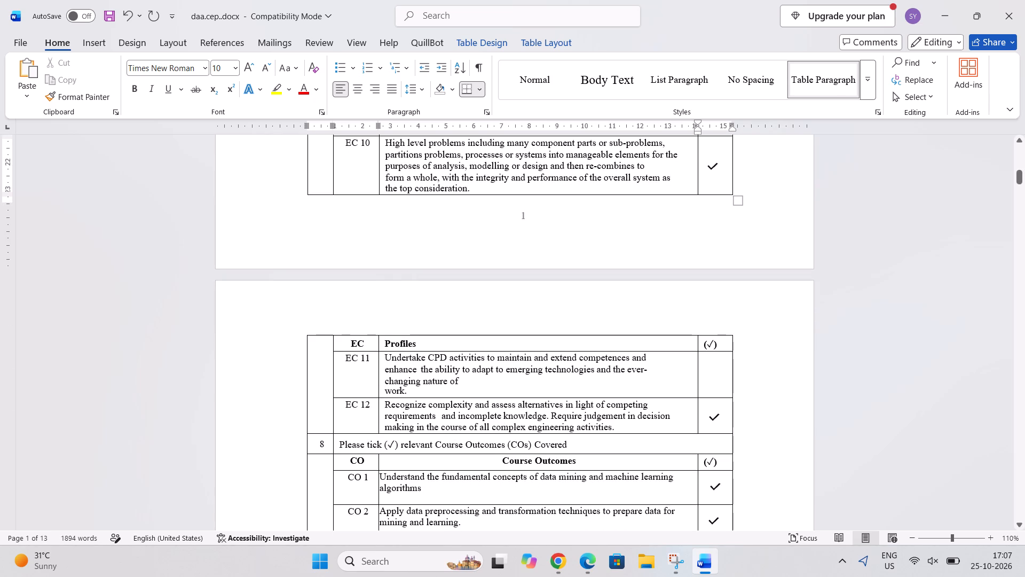
left_click(712, 380)
key("space")
key("space")
key("space")
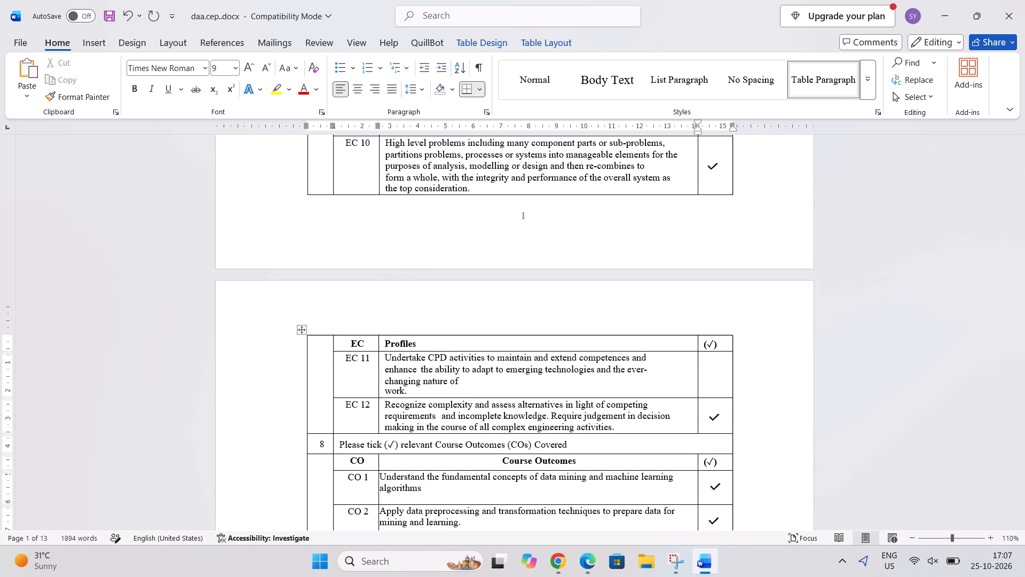
key("ctrl+v")
Tick the EC 9 profile with a copied check mark, indented by five spaces.
scroll(704, 310, "up", 1)
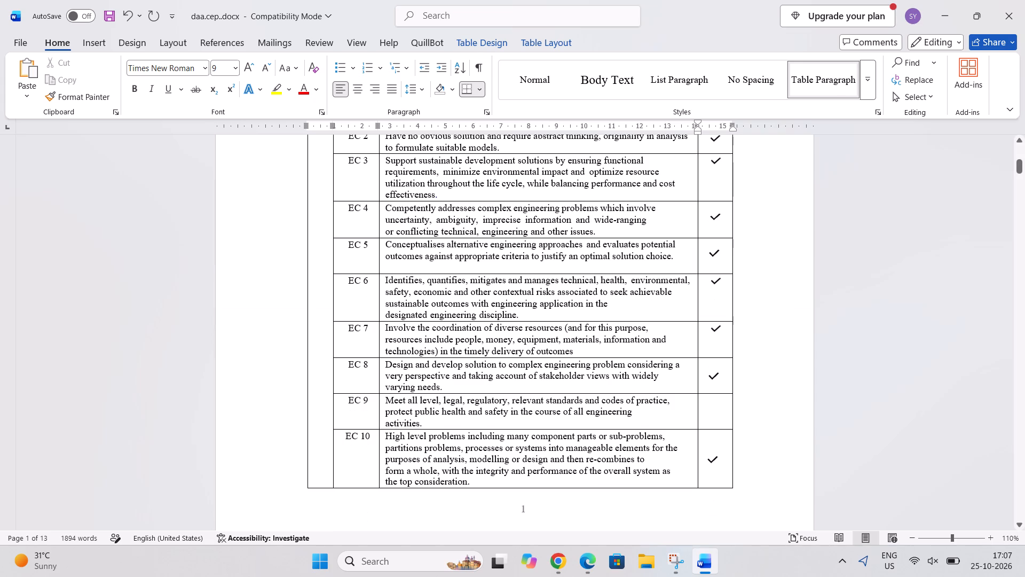
left_click(714, 400)
key("space")
key("space")
key("space")
key("space")
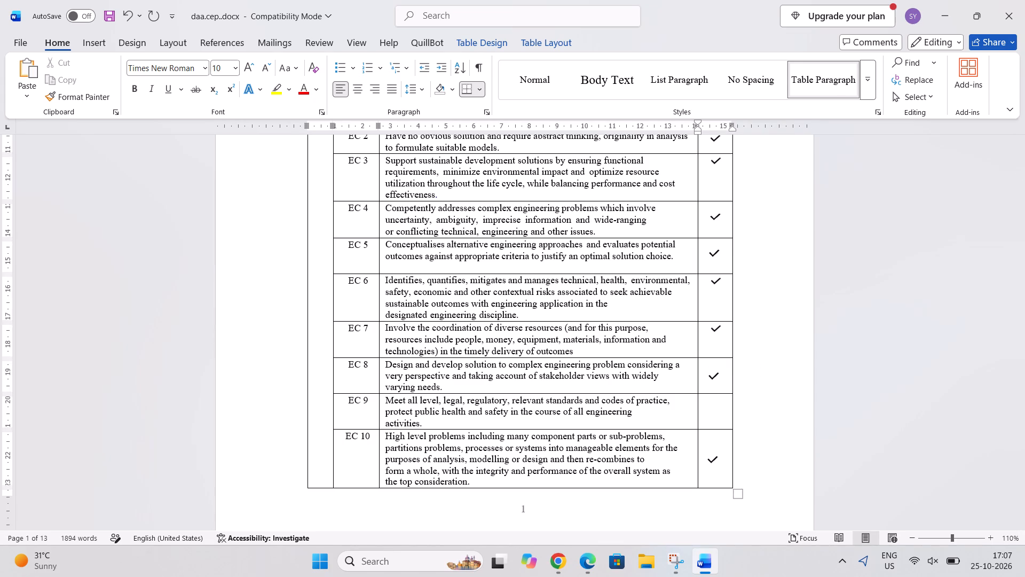
key("space")
key("ctrl+v")
Review the ticked EC profiles, the Course Outcomes and the form's rows 9 to 12.
scroll(694, 384, "up", 1)
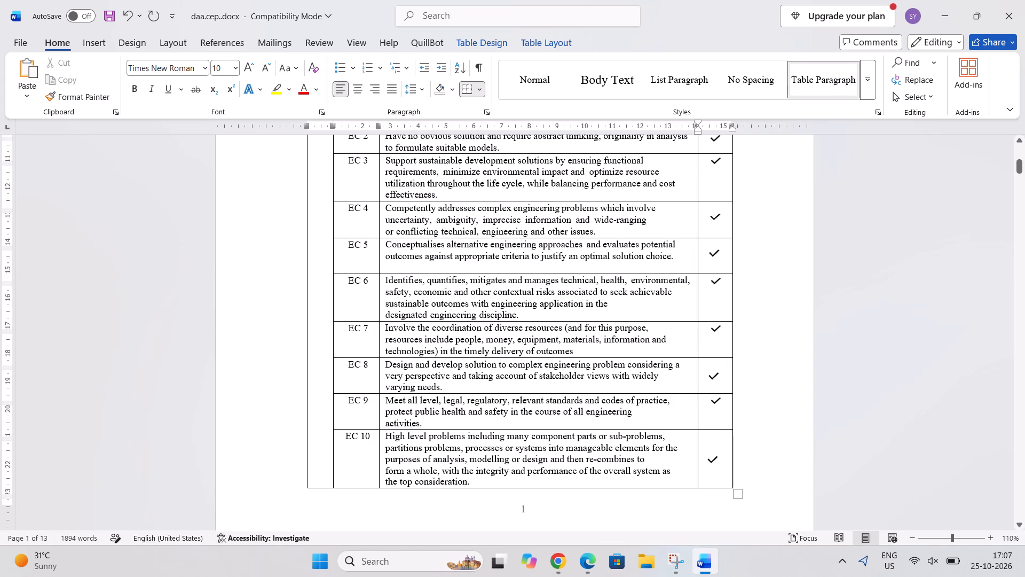
scroll(694, 384, "up", 1)
scroll(694, 384, "down", 1)
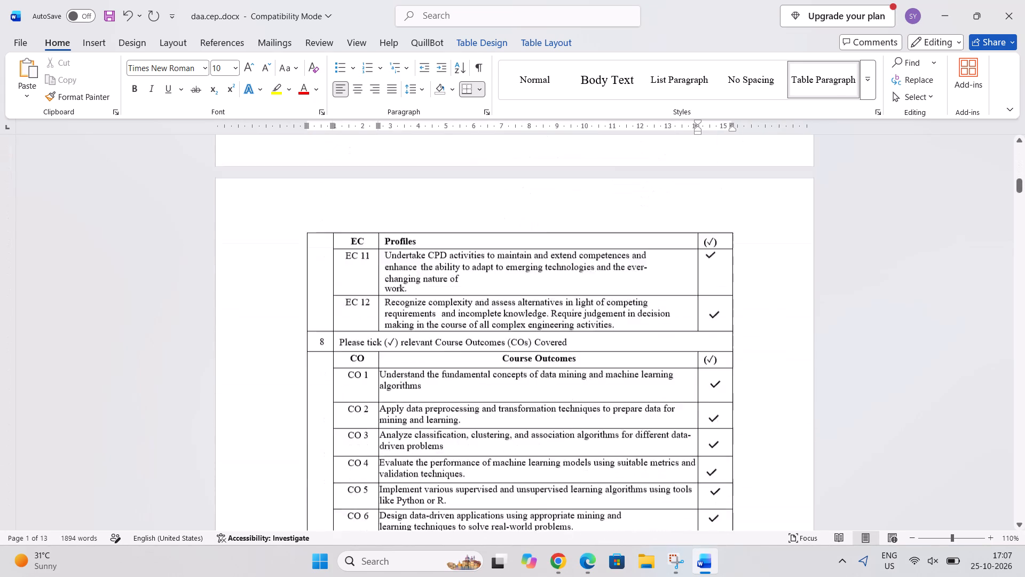
scroll(694, 384, "down", 2)
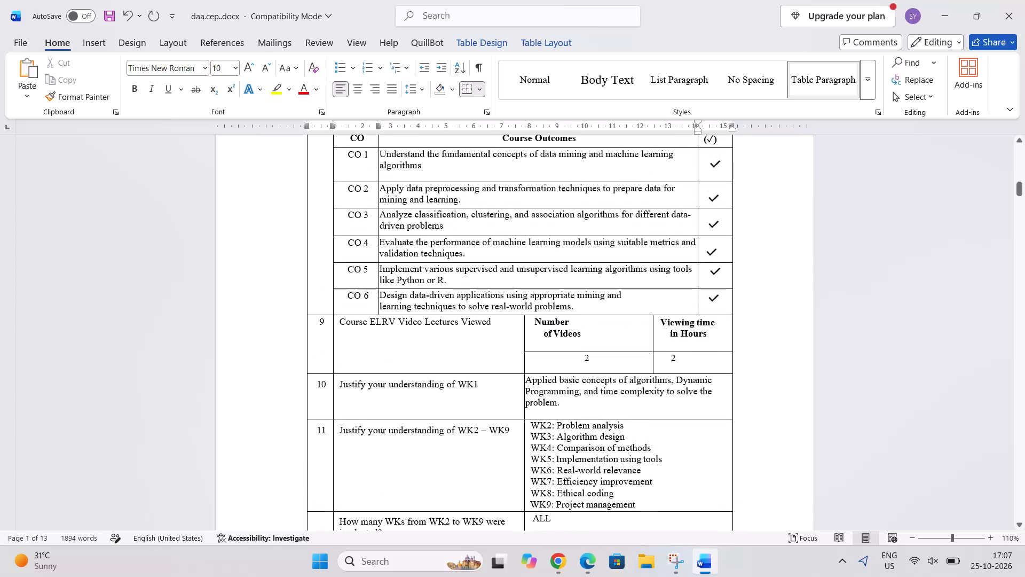
scroll(691, 434, "down", 1)
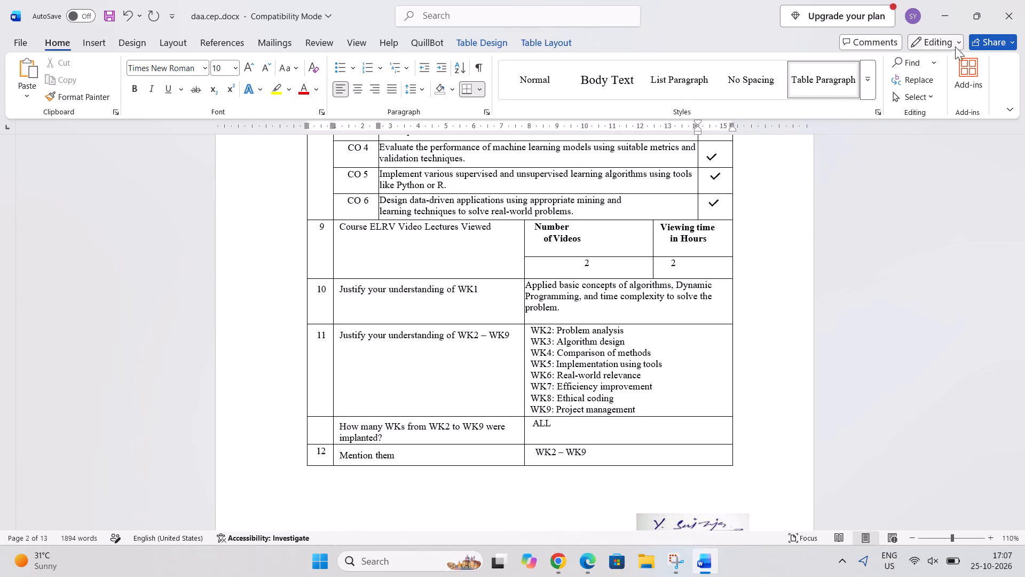
left_click(897, 60)
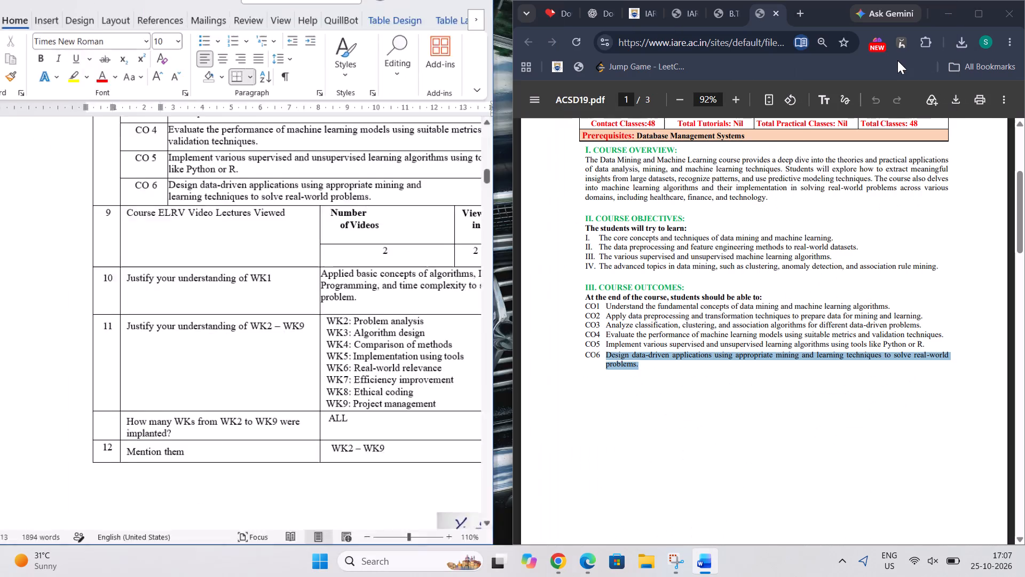
scroll(400, 243, "left", 2)
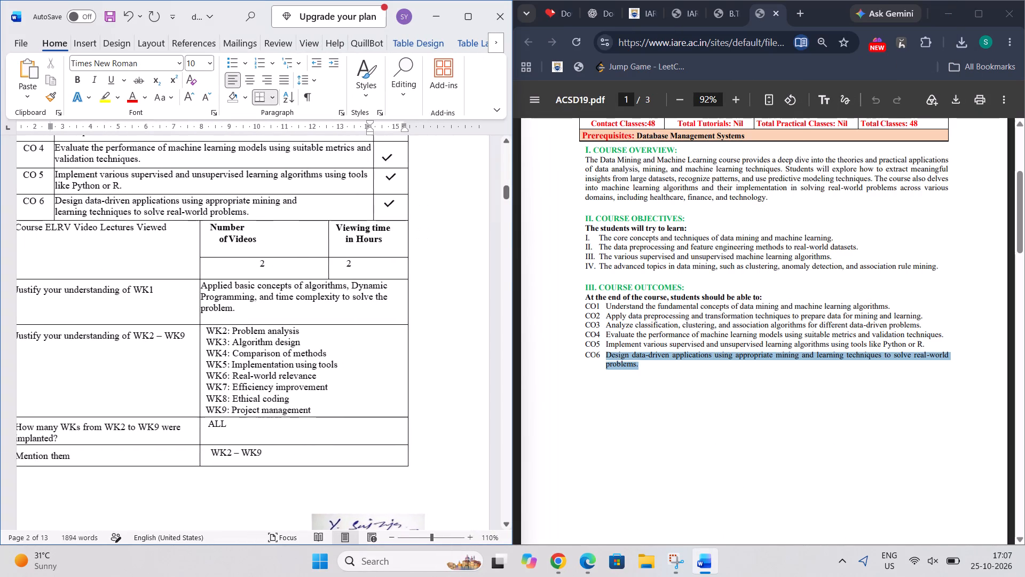
scroll(666, 182, "up", 1)
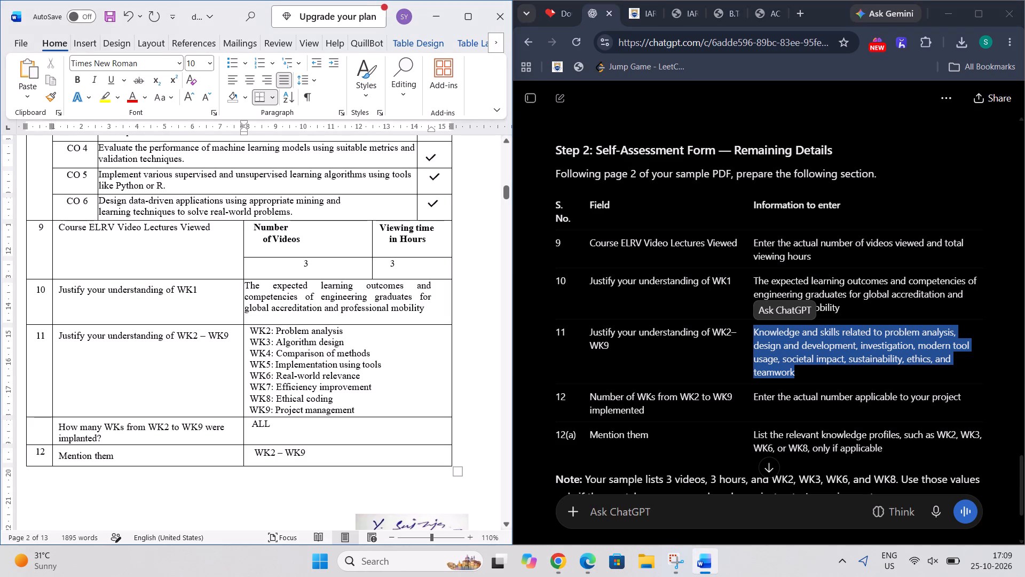
left_click_drag(356, 406, 279, 354)
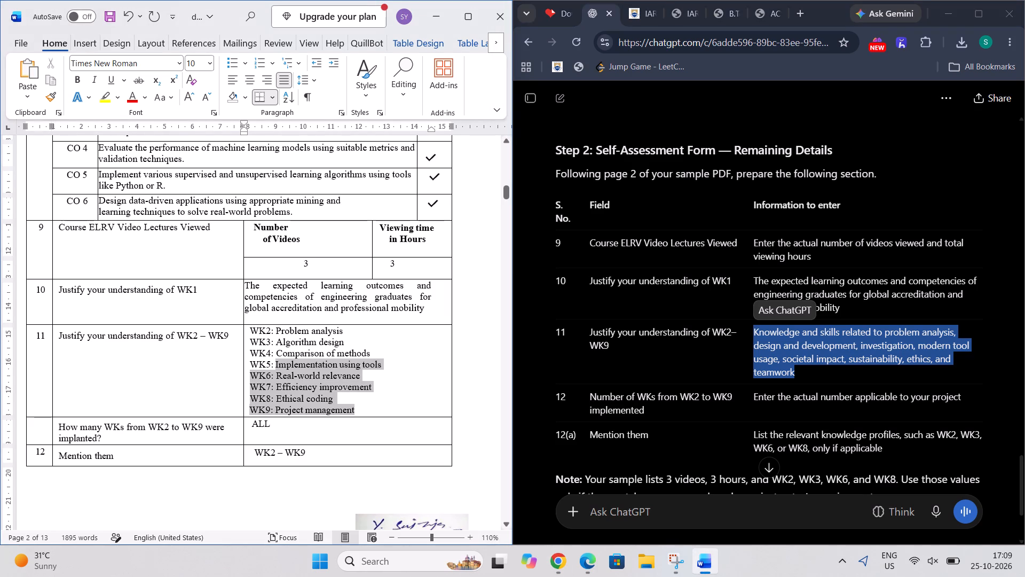
left_click_drag(279, 354, 253, 330)
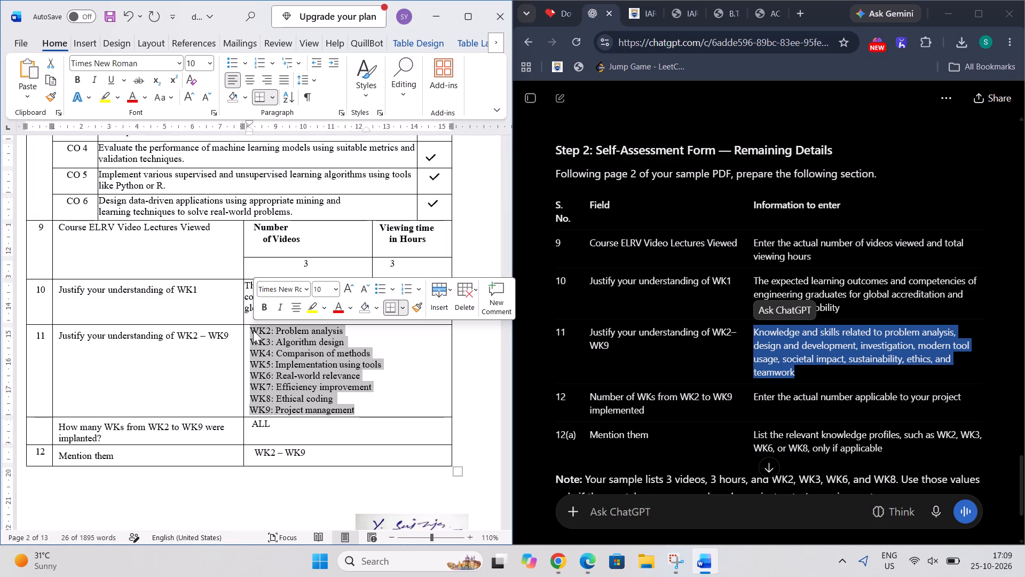
key("BackSpace")
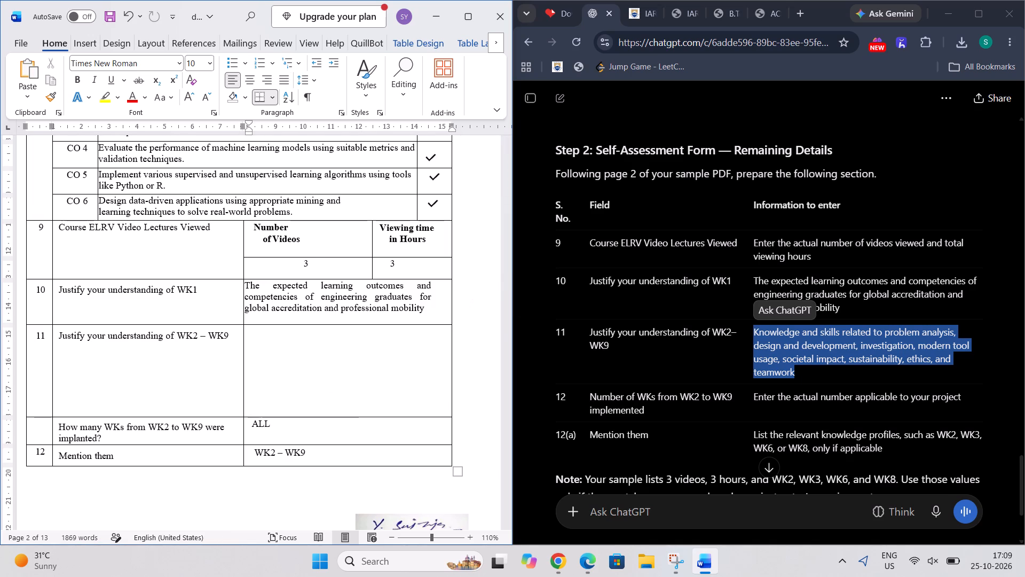
key("ctrl+v")
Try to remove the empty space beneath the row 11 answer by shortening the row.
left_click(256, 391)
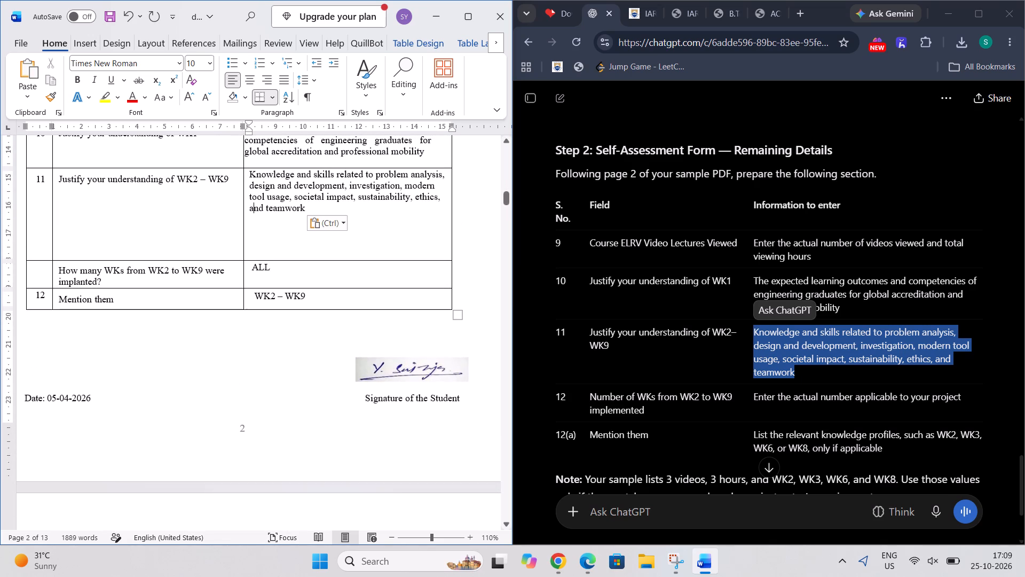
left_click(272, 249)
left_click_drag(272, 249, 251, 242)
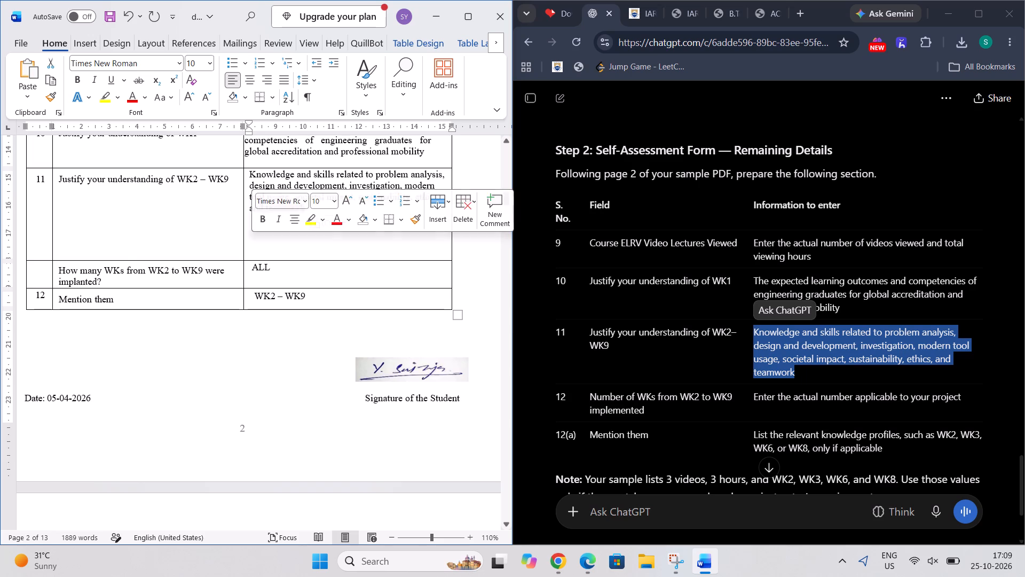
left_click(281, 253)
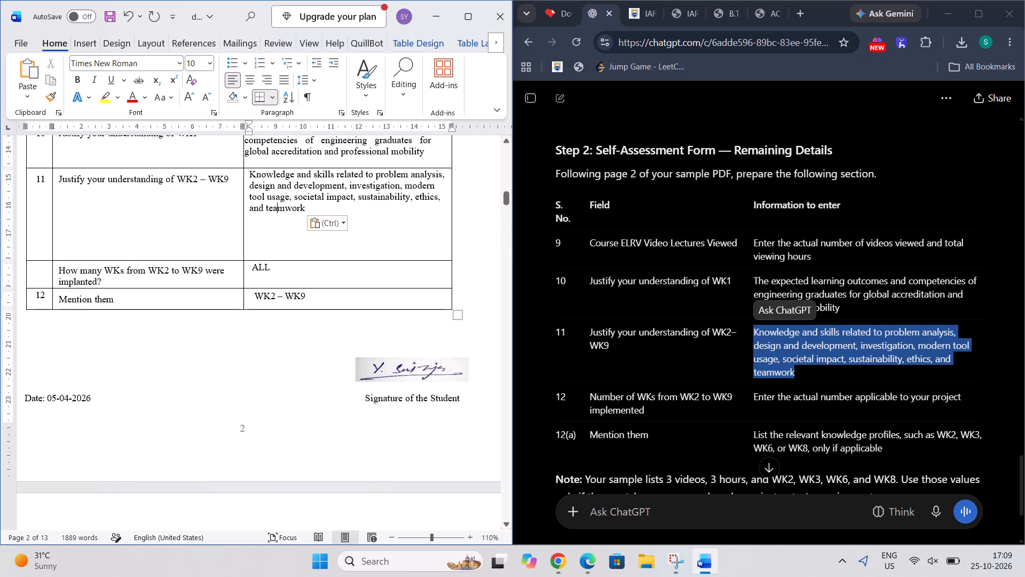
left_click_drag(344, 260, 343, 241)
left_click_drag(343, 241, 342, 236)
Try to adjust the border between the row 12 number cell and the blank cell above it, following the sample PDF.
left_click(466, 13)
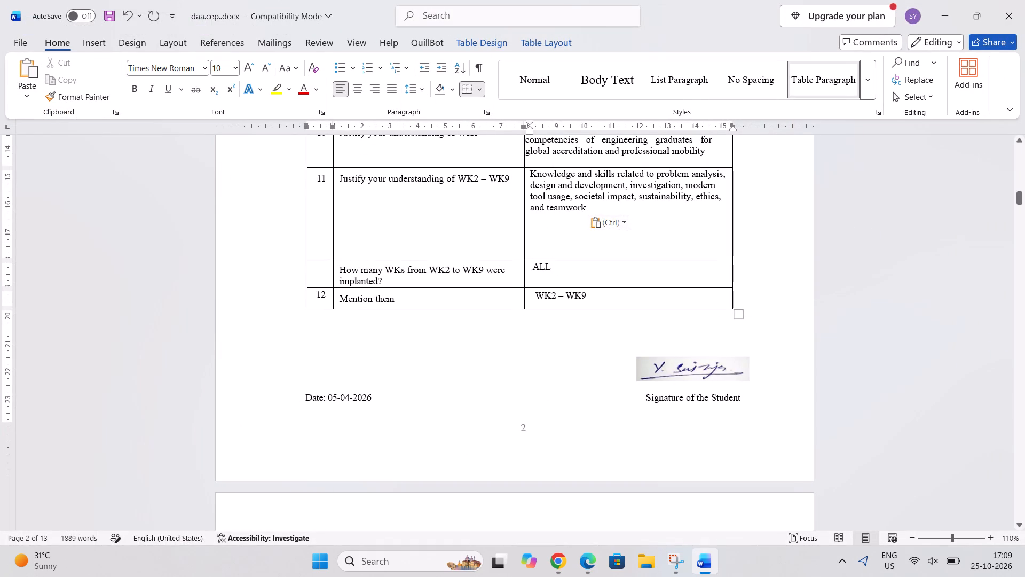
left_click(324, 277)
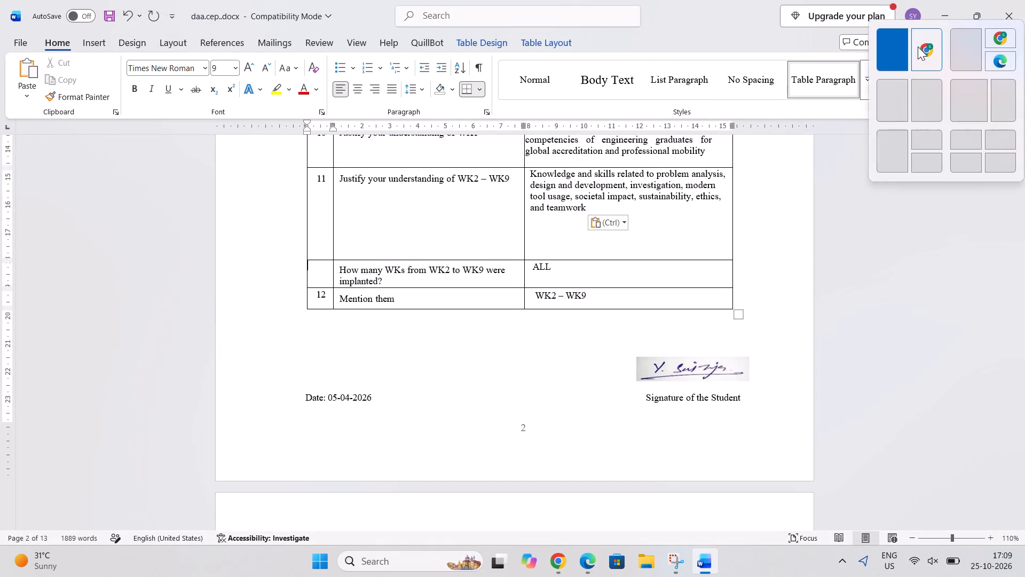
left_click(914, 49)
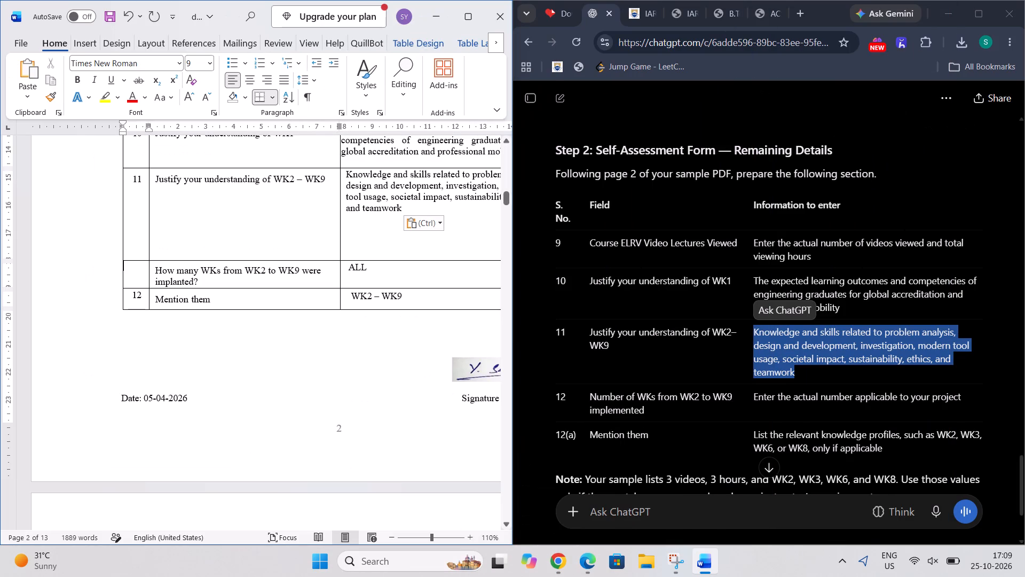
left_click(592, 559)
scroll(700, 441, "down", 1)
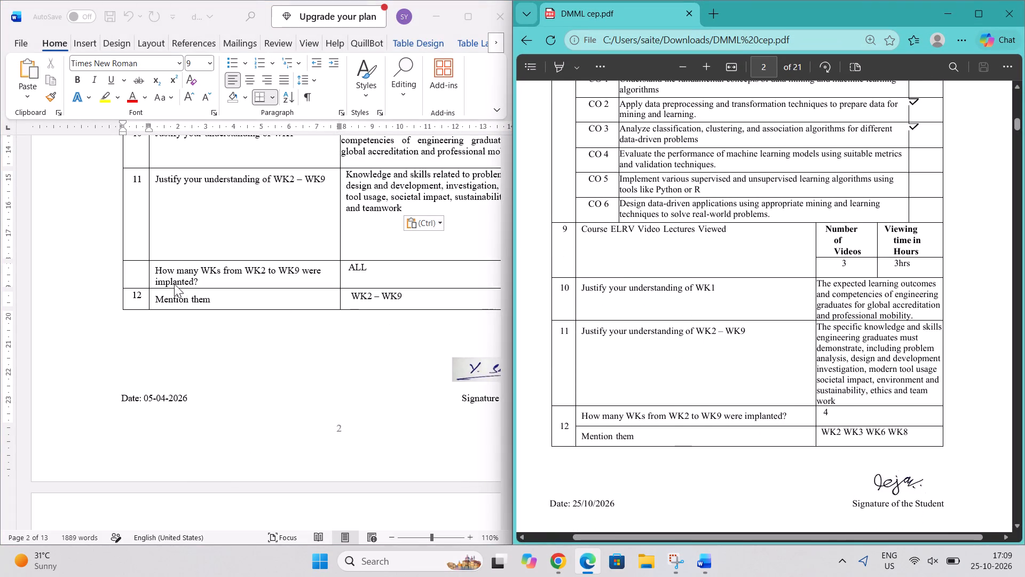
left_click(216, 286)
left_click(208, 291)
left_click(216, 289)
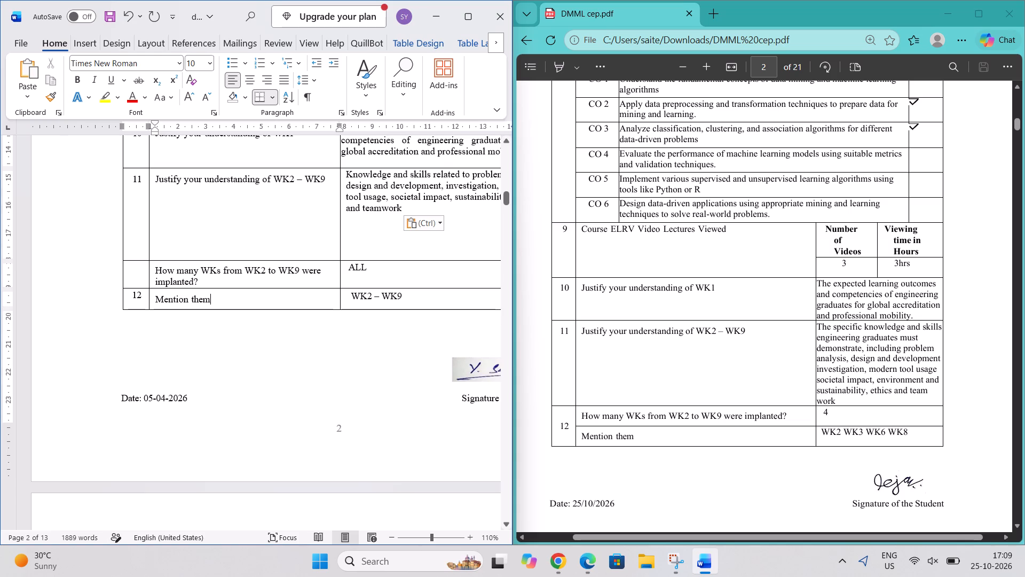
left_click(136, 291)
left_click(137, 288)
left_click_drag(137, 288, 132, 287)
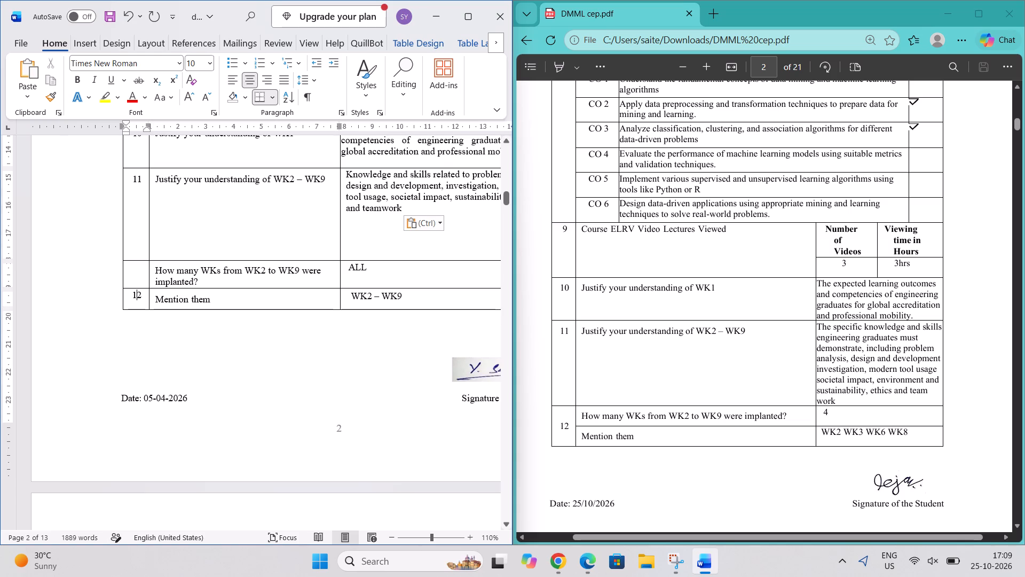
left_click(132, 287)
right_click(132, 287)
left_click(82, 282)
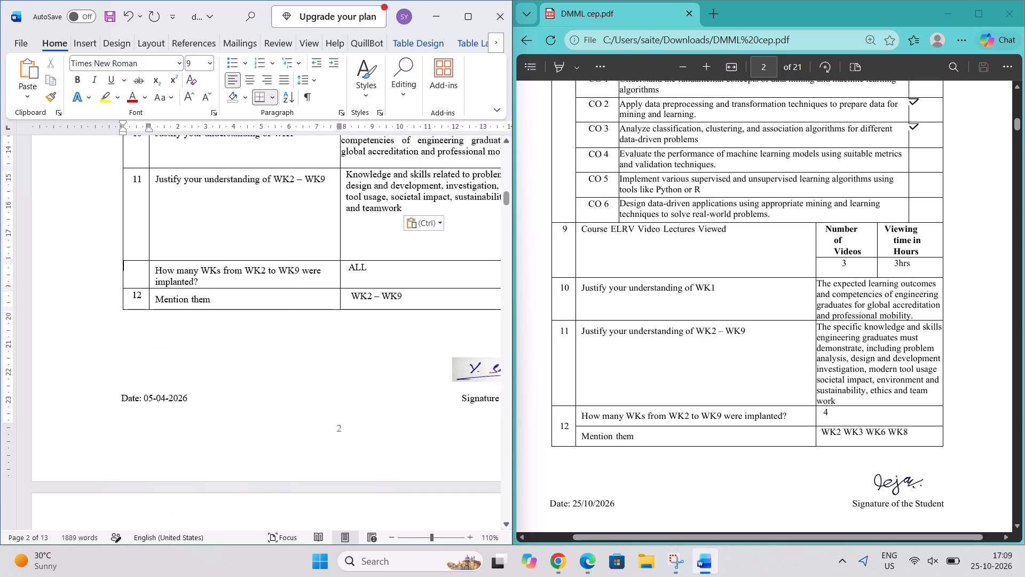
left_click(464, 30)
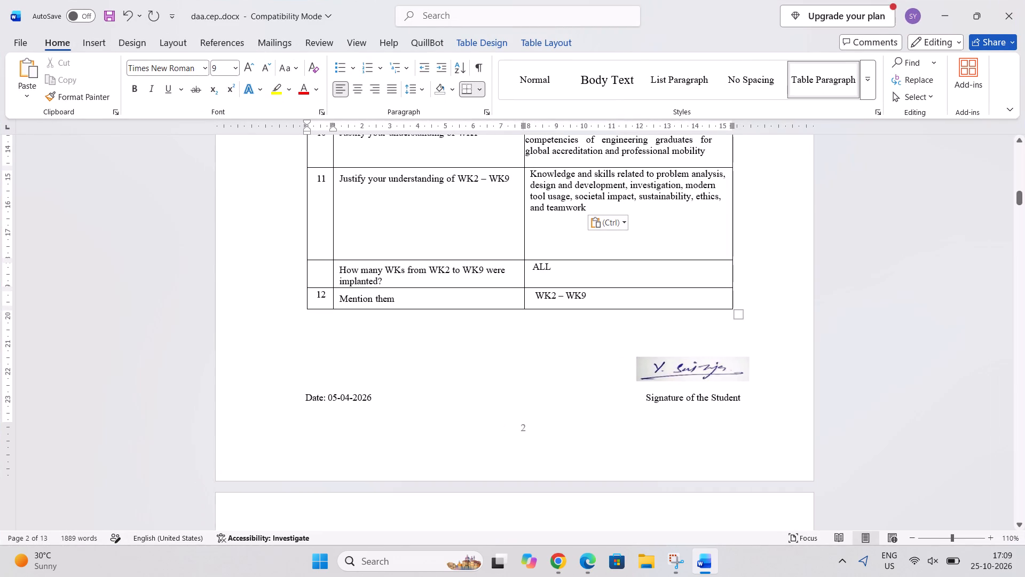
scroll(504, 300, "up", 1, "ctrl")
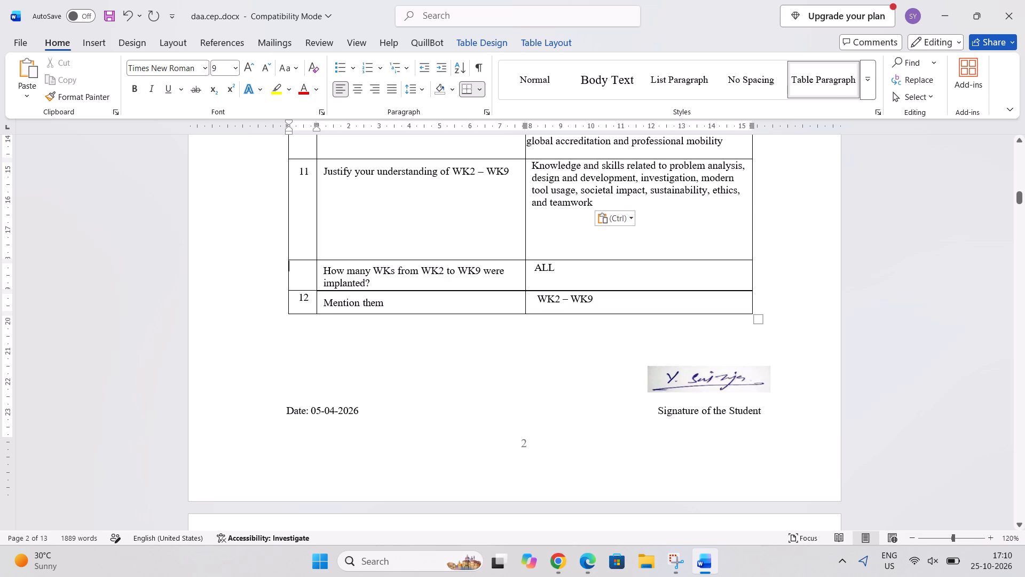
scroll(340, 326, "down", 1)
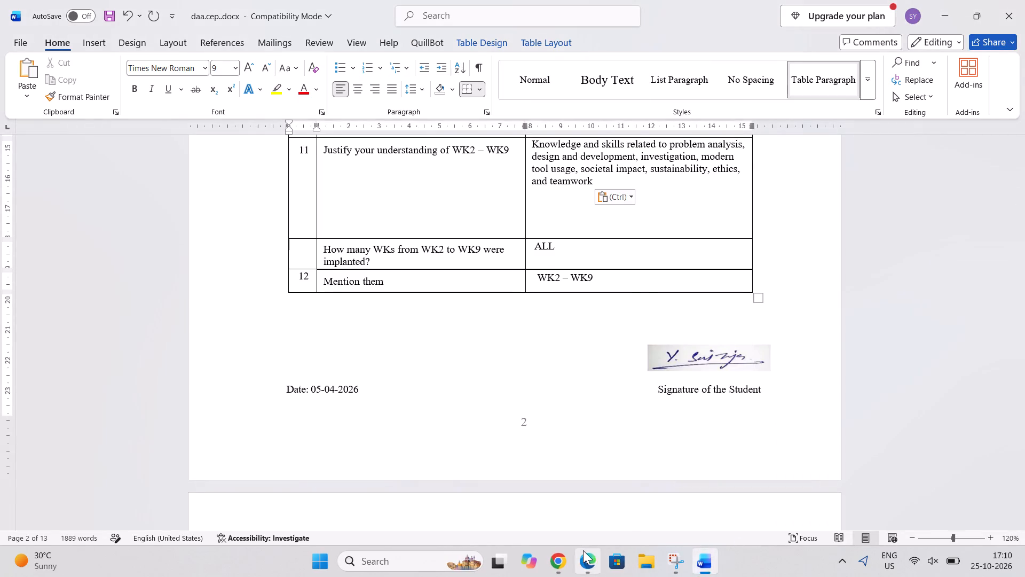
Change the date below the self-assessment table to 25-10-2026, matching the sample PDF.
left_click(583, 550)
scroll(643, 452, "down", 1)
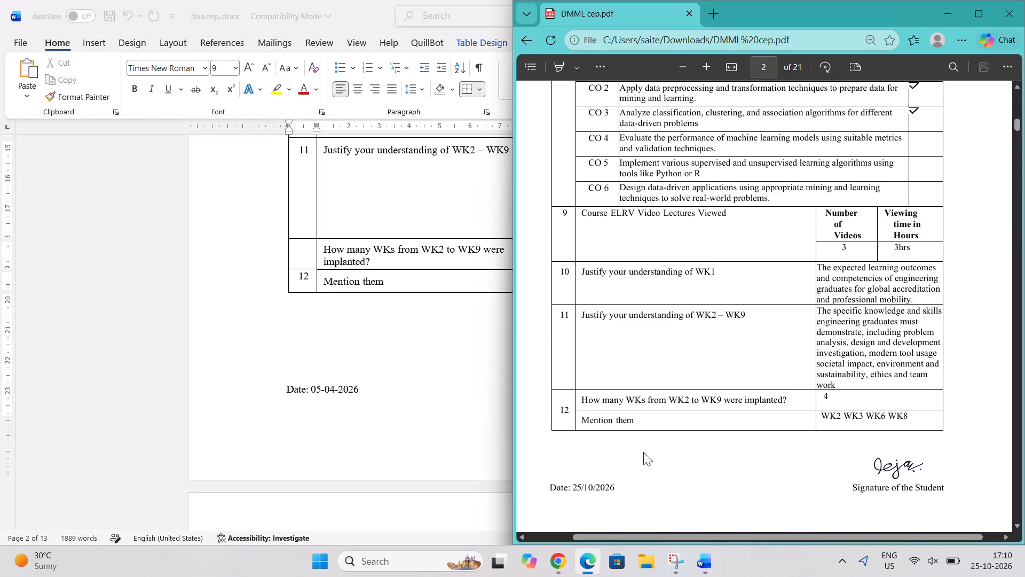
left_click(472, 438)
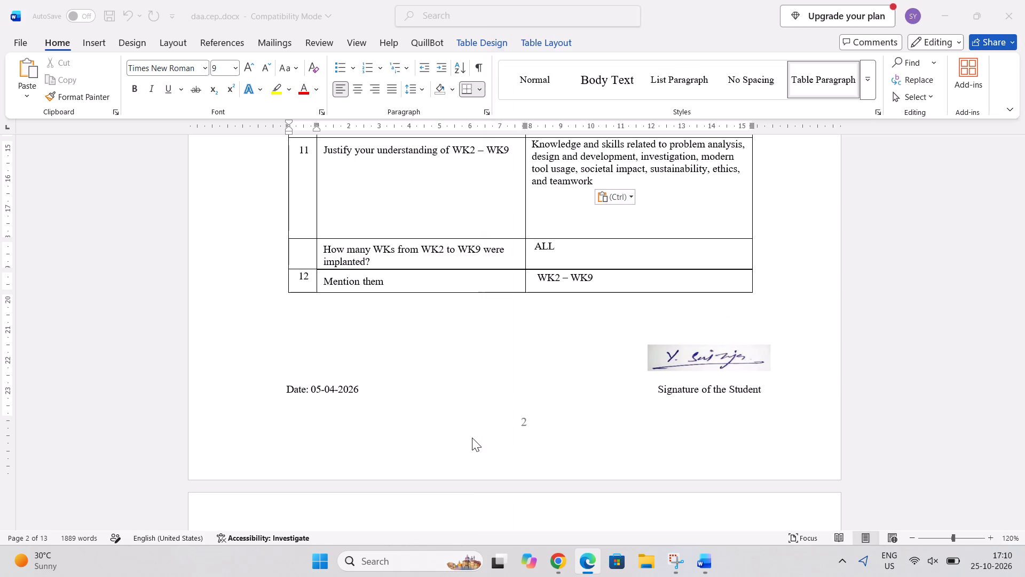
left_click(323, 393)
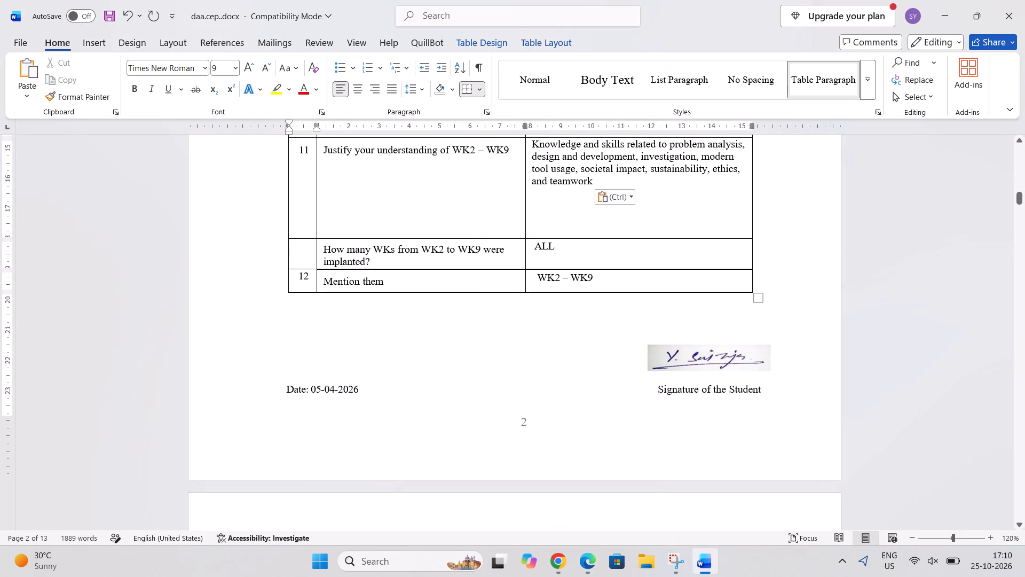
key("Left")
key("BackSpace")
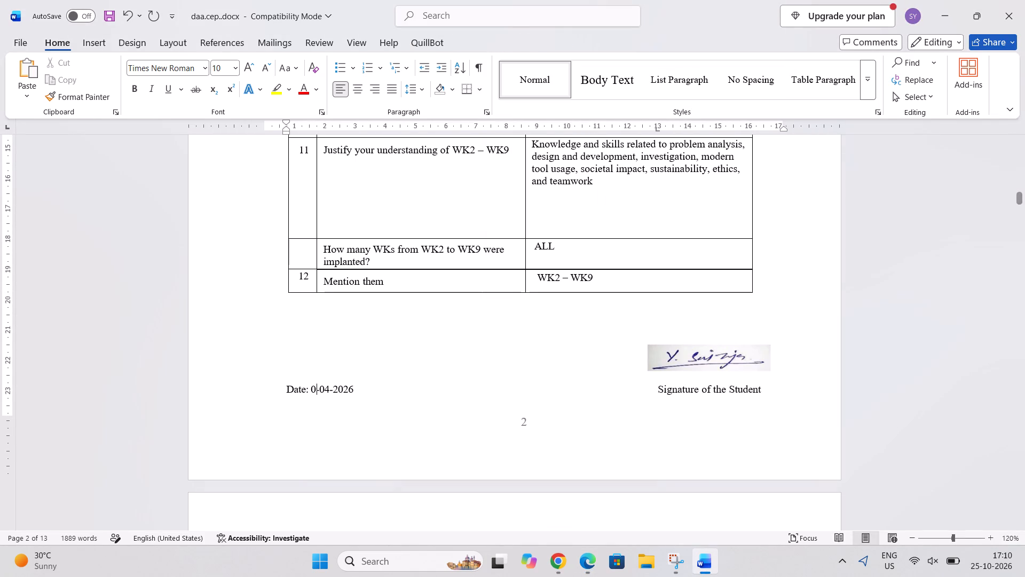
key("BackSpace")
type("25")
key("space")
key("BackSpace")
key("Right")
key("Right")
key("Right")
key("BackSpace")
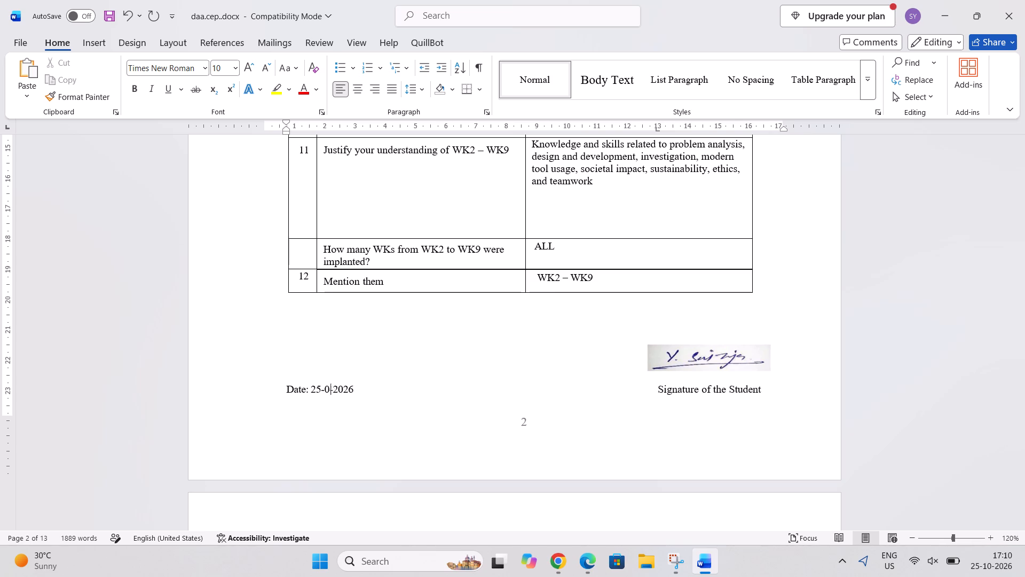
key("BackSpace")
type("1-")
key("BackSpace")
key("0")
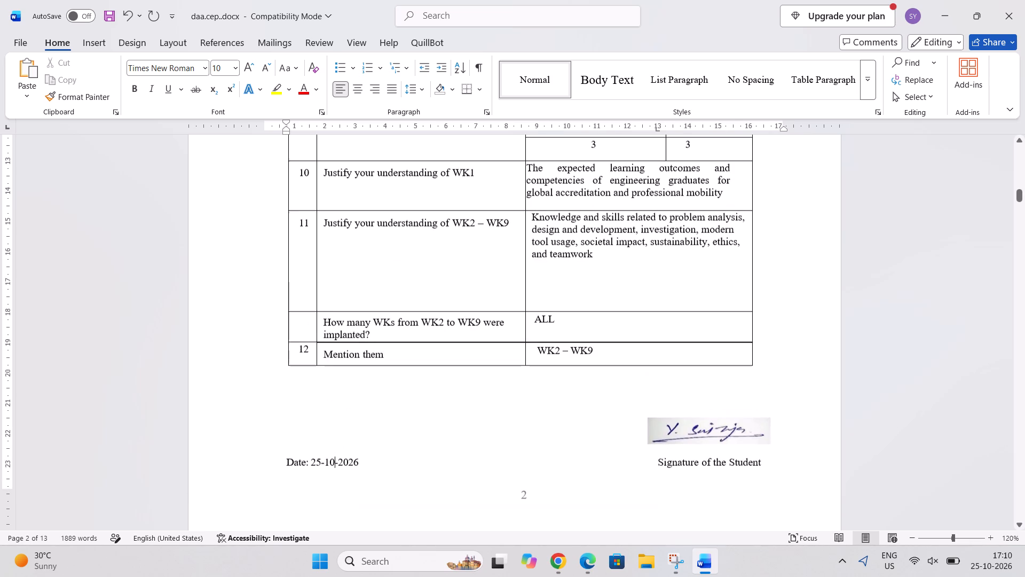
left_click(917, 43)
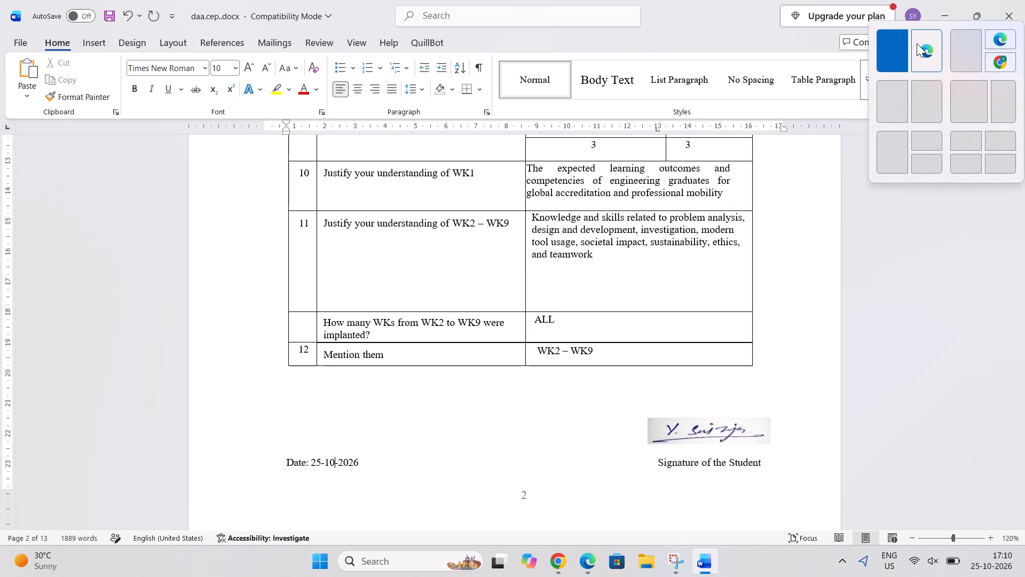
scroll(764, 213, "down", 1)
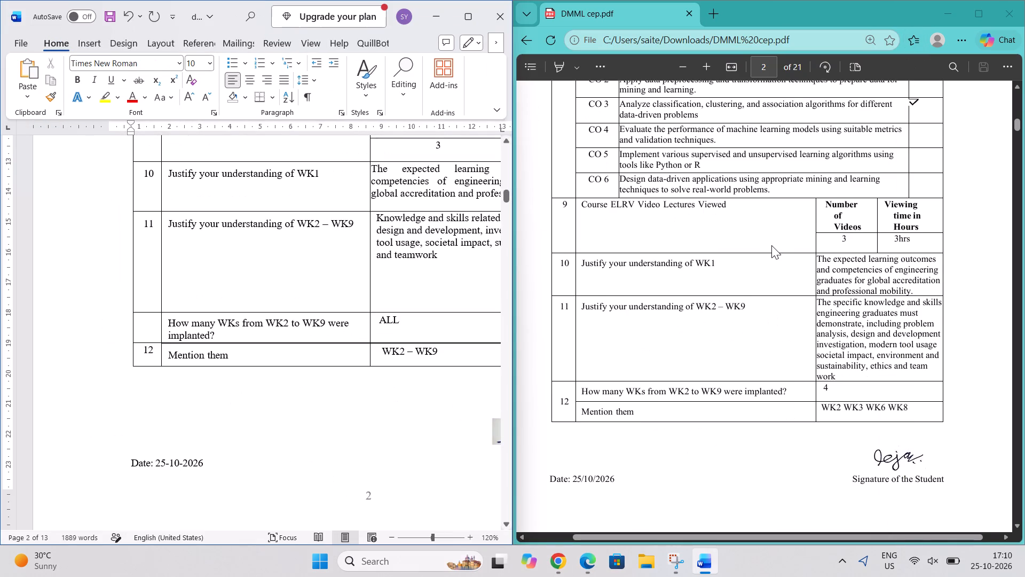
scroll(771, 245, "down", 1)
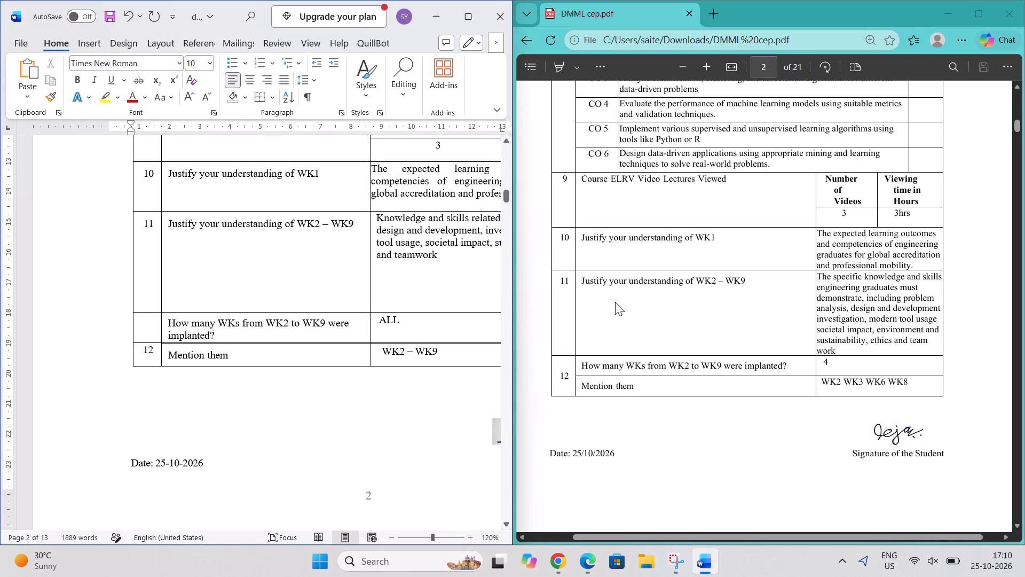
scroll(476, 347, "left", 1)
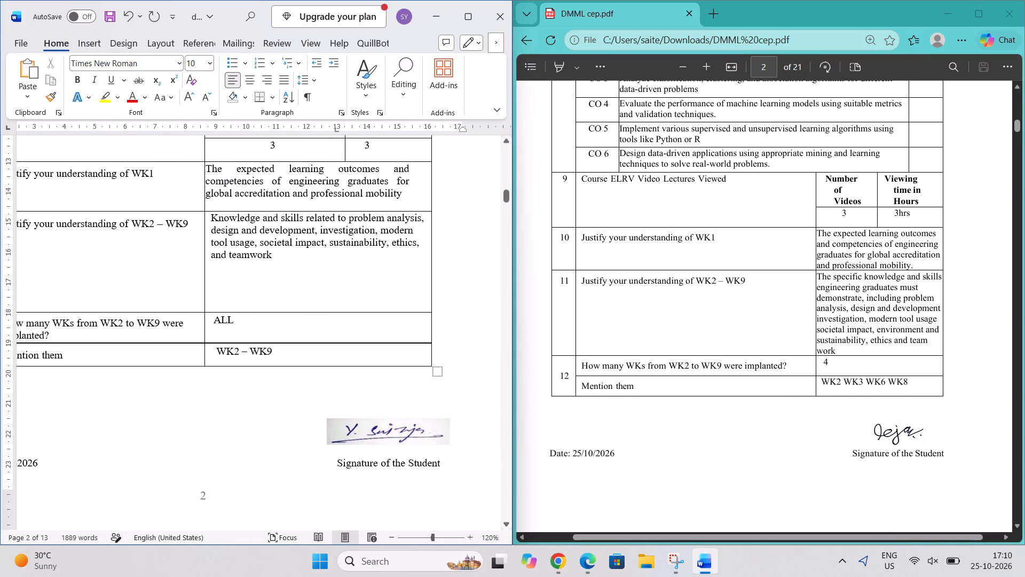
scroll(379, 342, "right", 1)
scroll(663, 312, "right", 1)
scroll(663, 312, "down", 1)
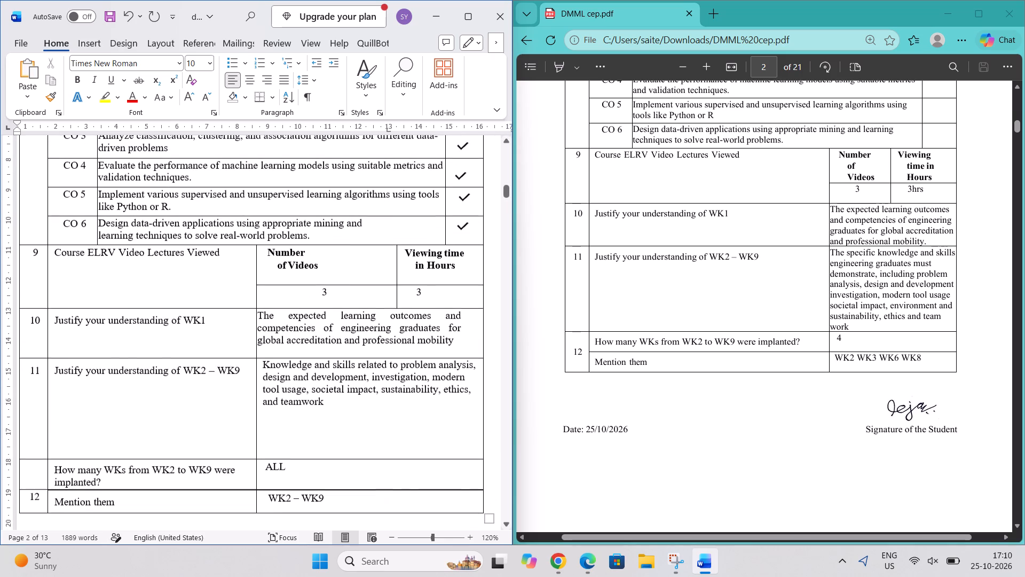
left_click(433, 297)
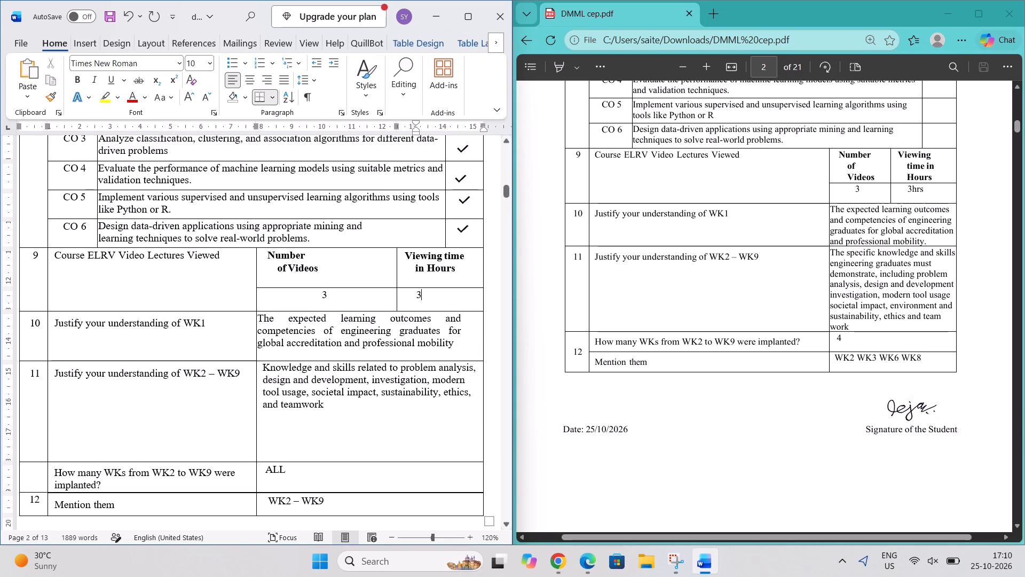
scroll(841, 205, "down", 3)
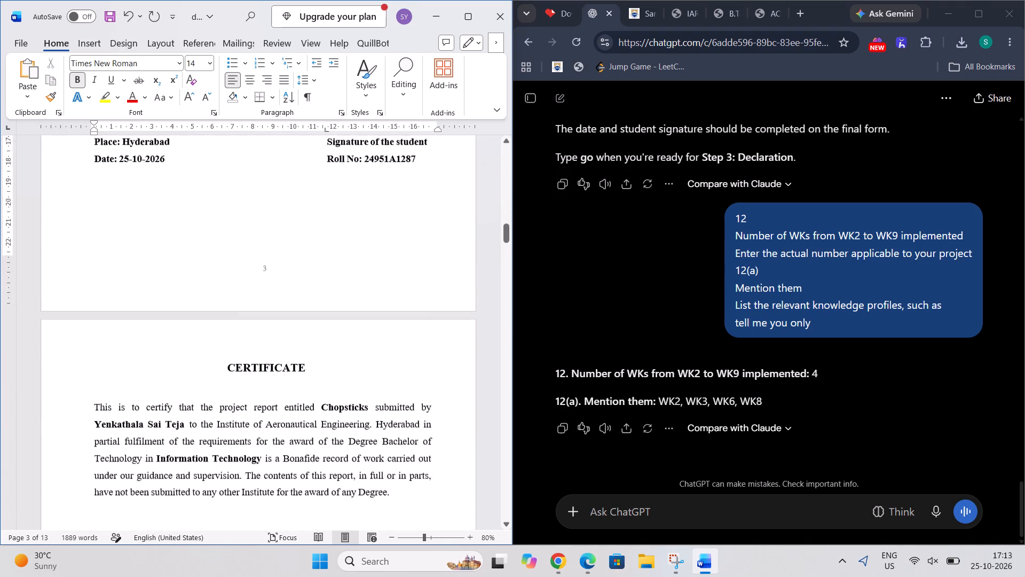
scroll(305, 318, "down", 2)
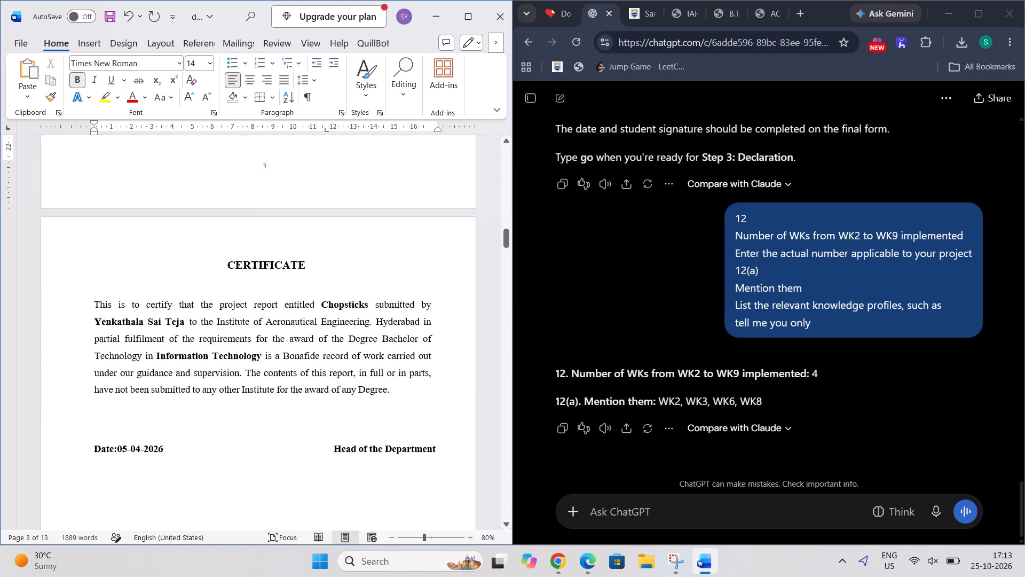
left_click(344, 383)
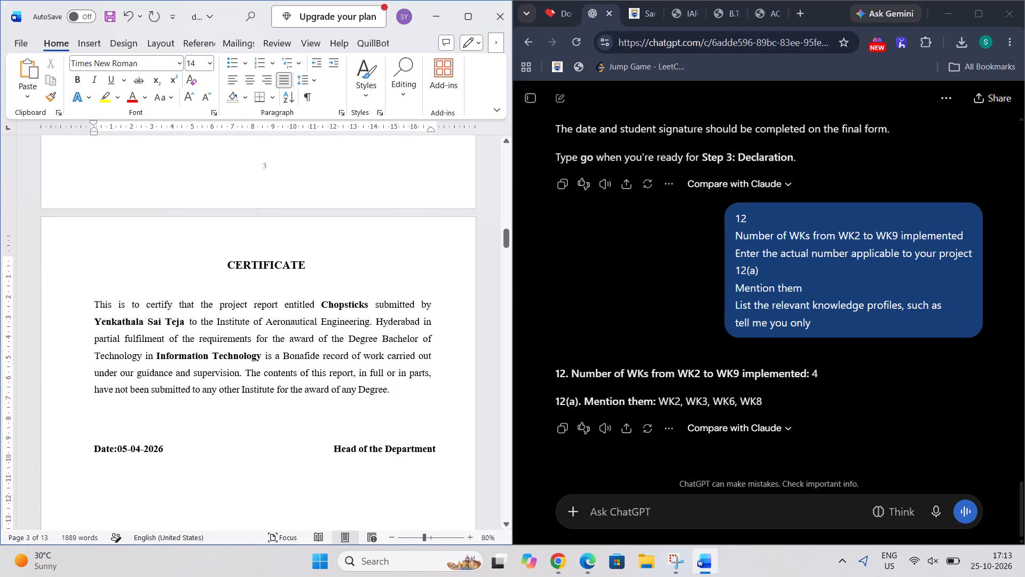
left_click_drag(372, 307, 326, 305)
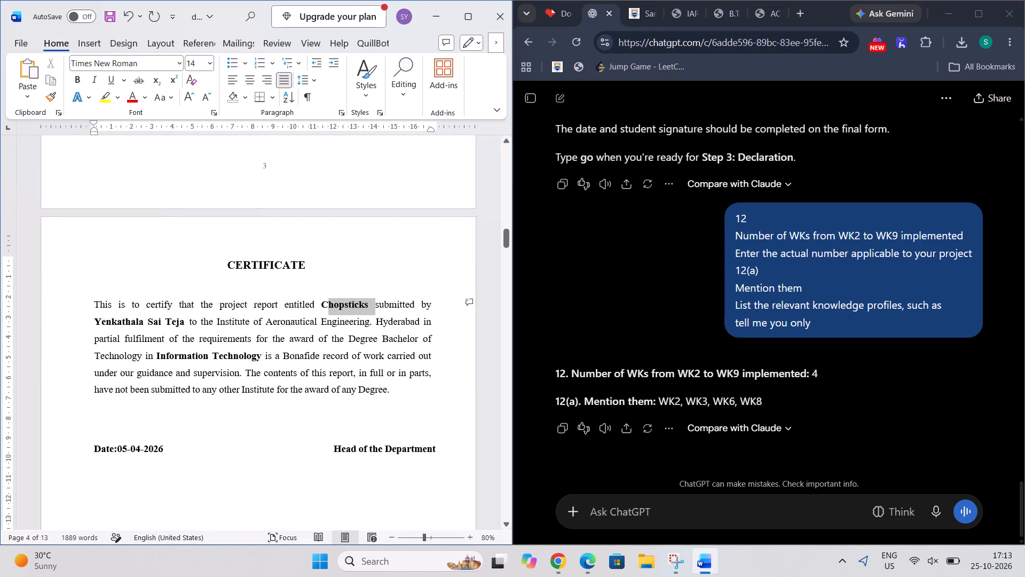
left_click_drag(326, 305, 324, 305)
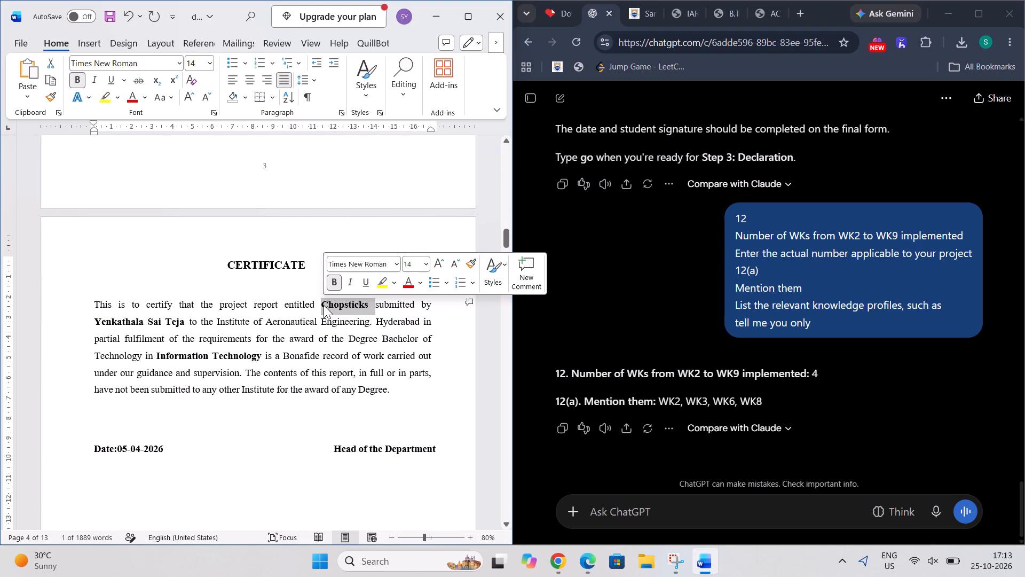
Switch to the Samvidha student portal in Chrome and sign in with the account details already filled in.
left_click(644, 4)
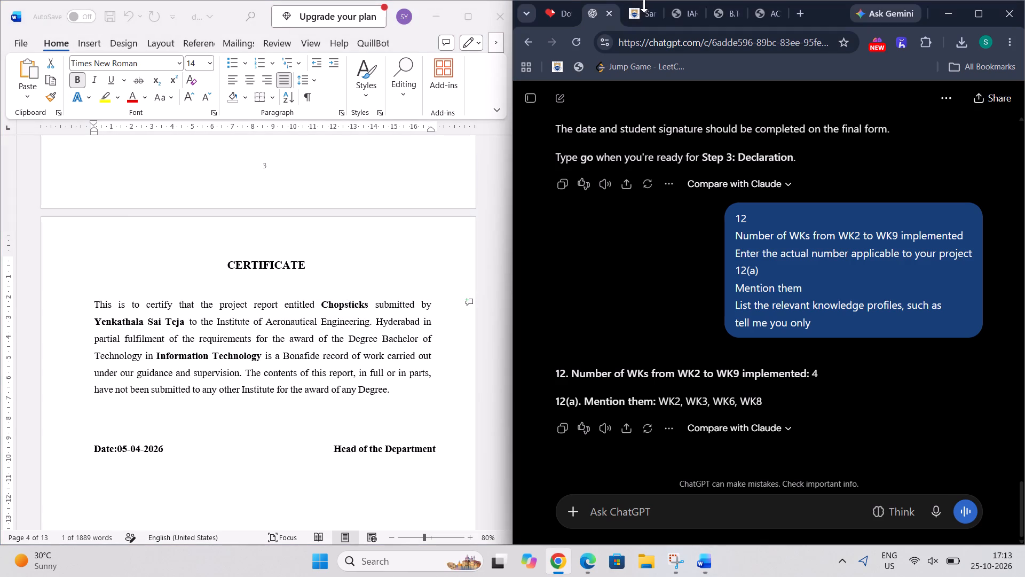
left_click(642, 5)
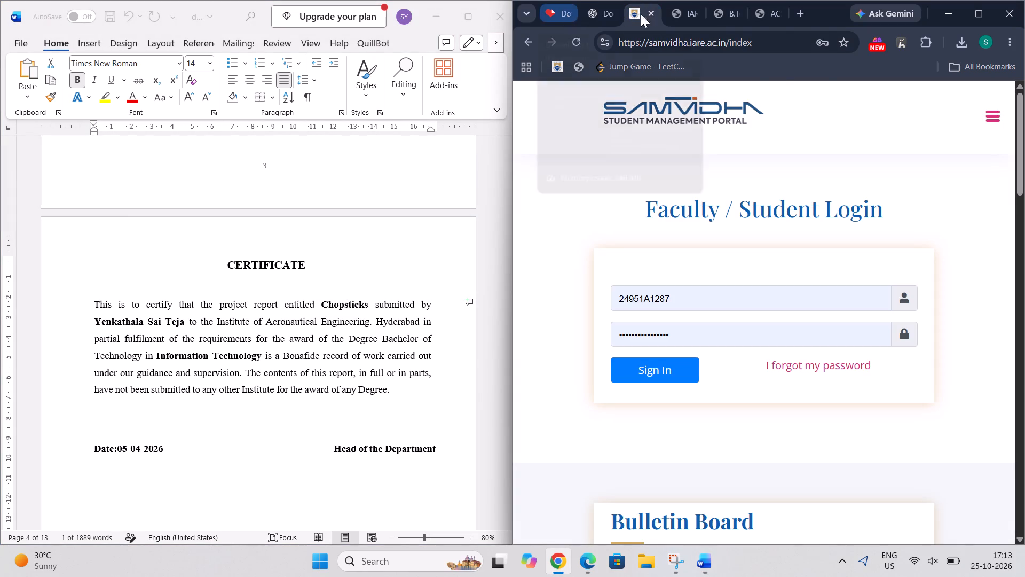
left_click(673, 13)
left_click(641, 17)
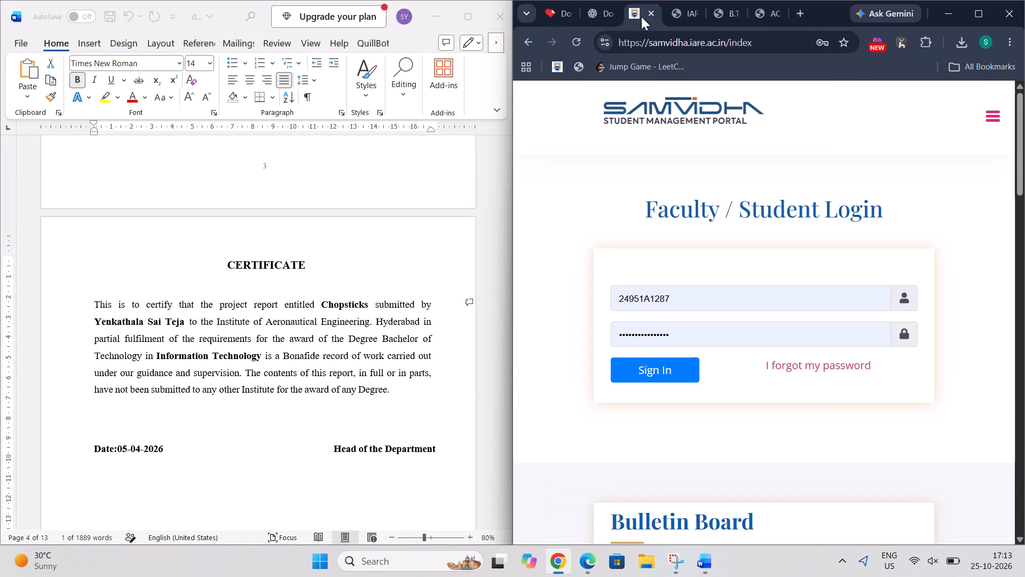
left_click(603, 17)
scroll(668, 232, "down", 1)
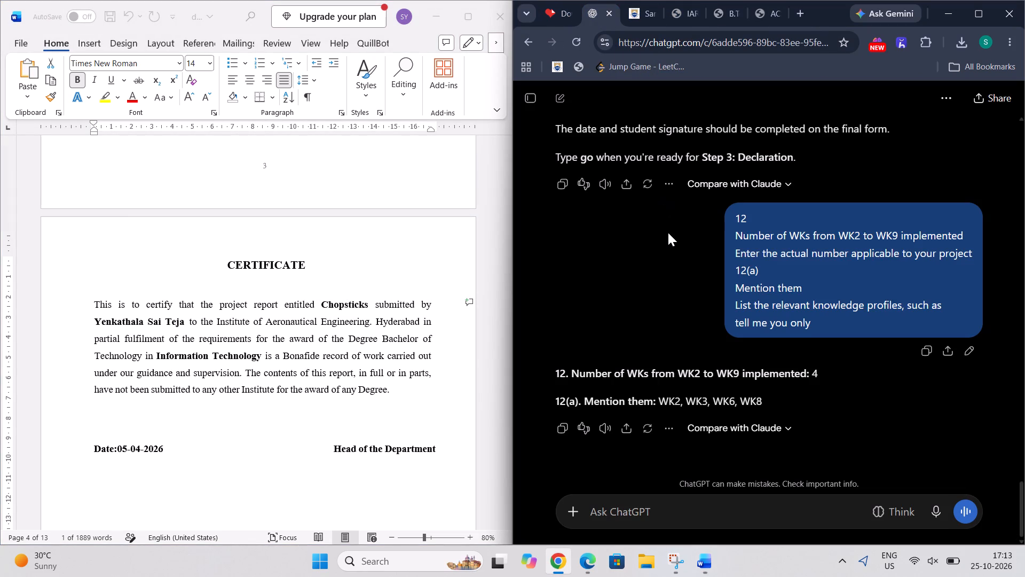
scroll(668, 232, "down", 1)
scroll(668, 232, "up", 1)
left_click(634, 13)
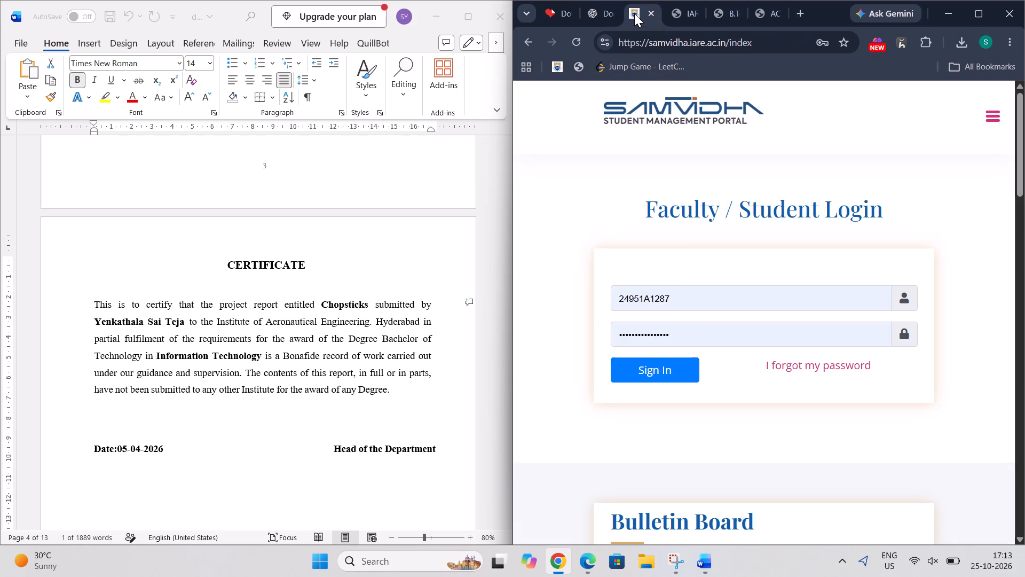
left_click_drag(651, 386, 629, 376)
left_click(629, 376)
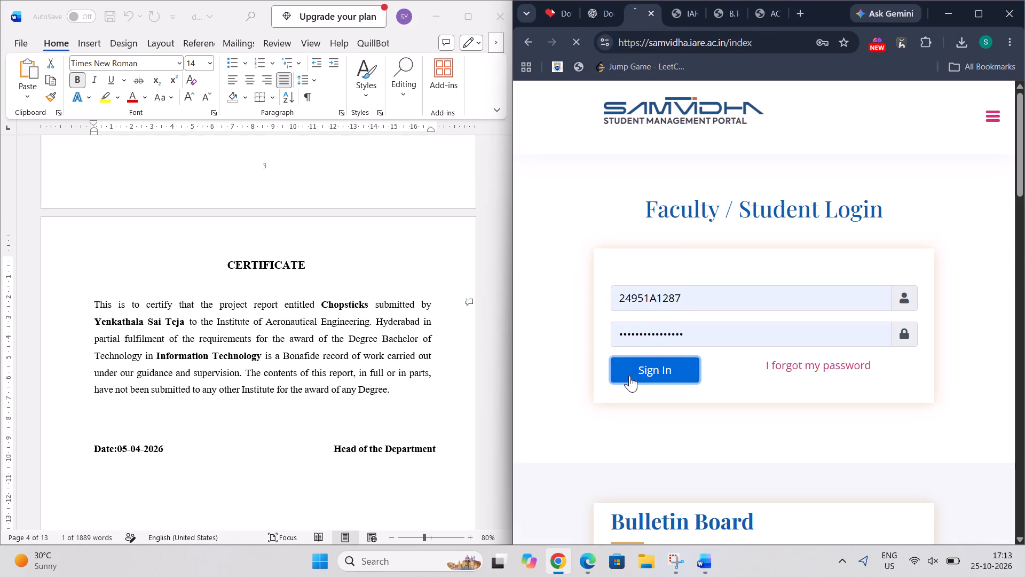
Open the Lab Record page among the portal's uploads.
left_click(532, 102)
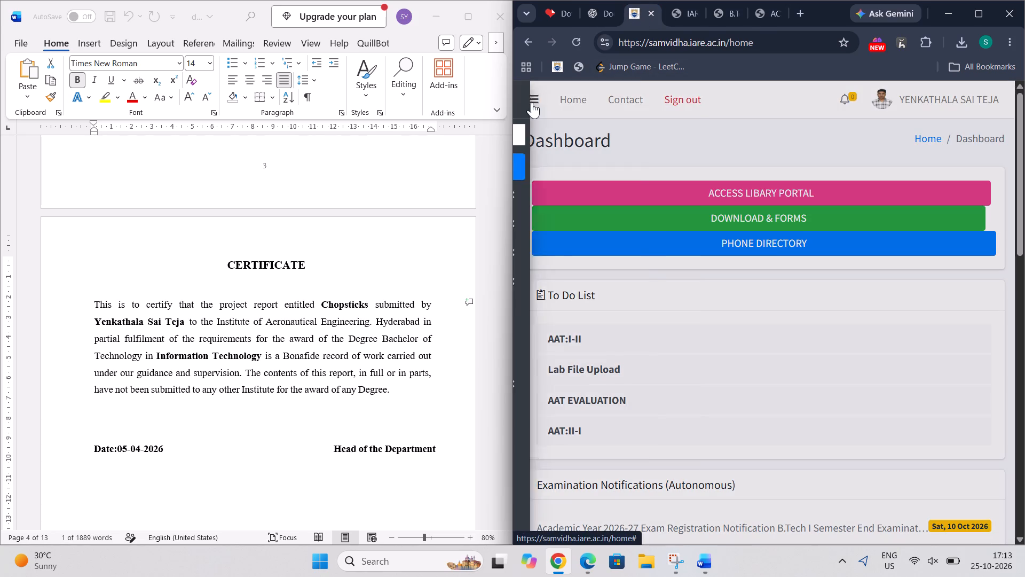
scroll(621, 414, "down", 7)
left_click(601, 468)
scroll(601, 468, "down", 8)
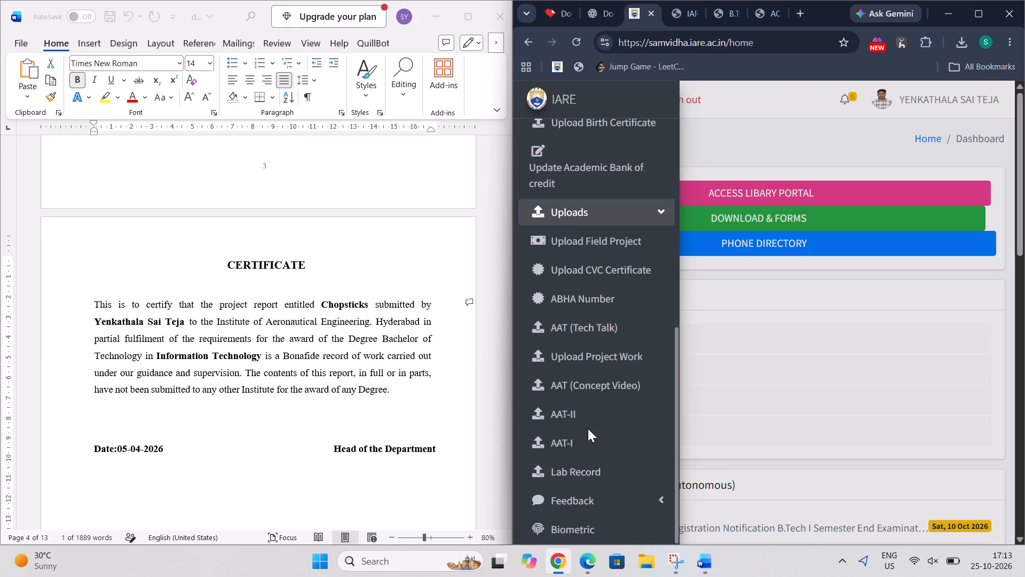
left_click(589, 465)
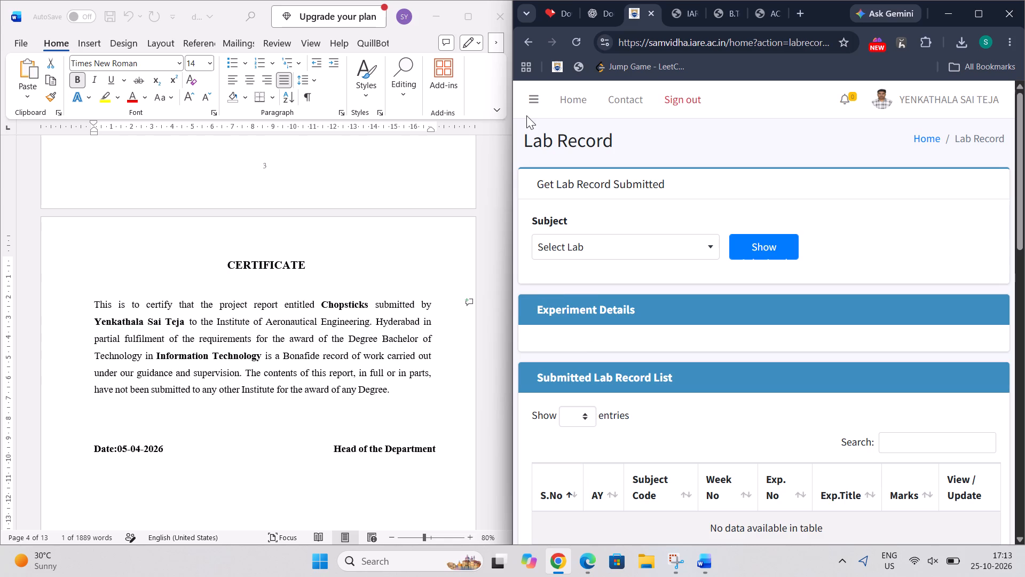
Open the AAT-II page among the portal's uploads to reach the course question list.
left_click(530, 103)
scroll(564, 375, "down", 7)
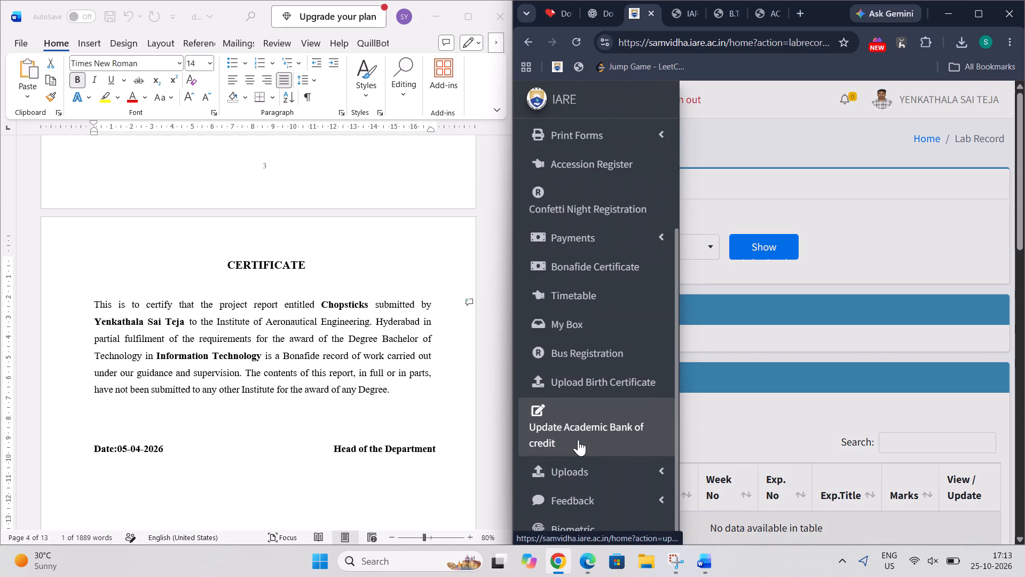
left_click(572, 477)
scroll(572, 477, "down", 7)
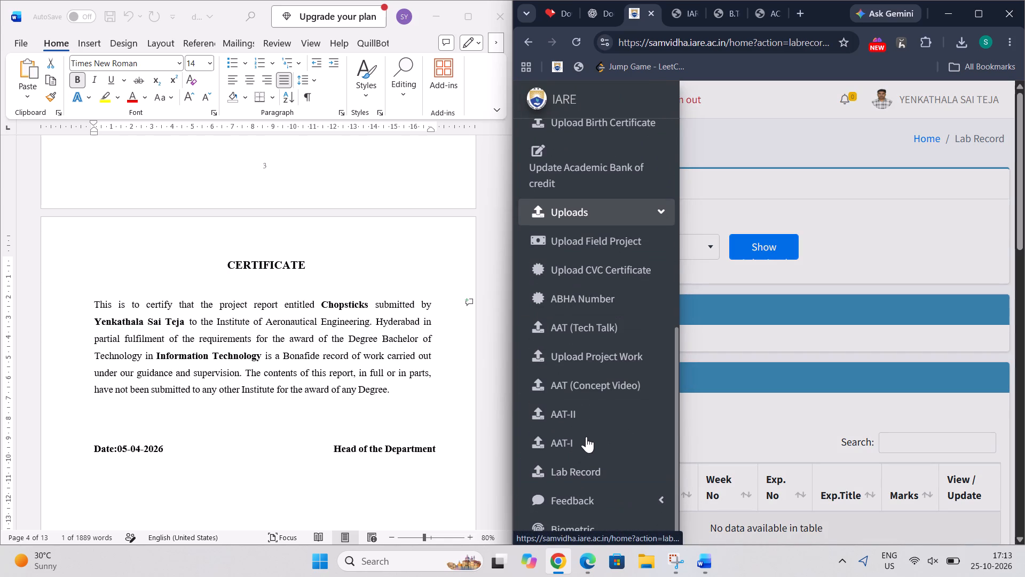
left_click(575, 423)
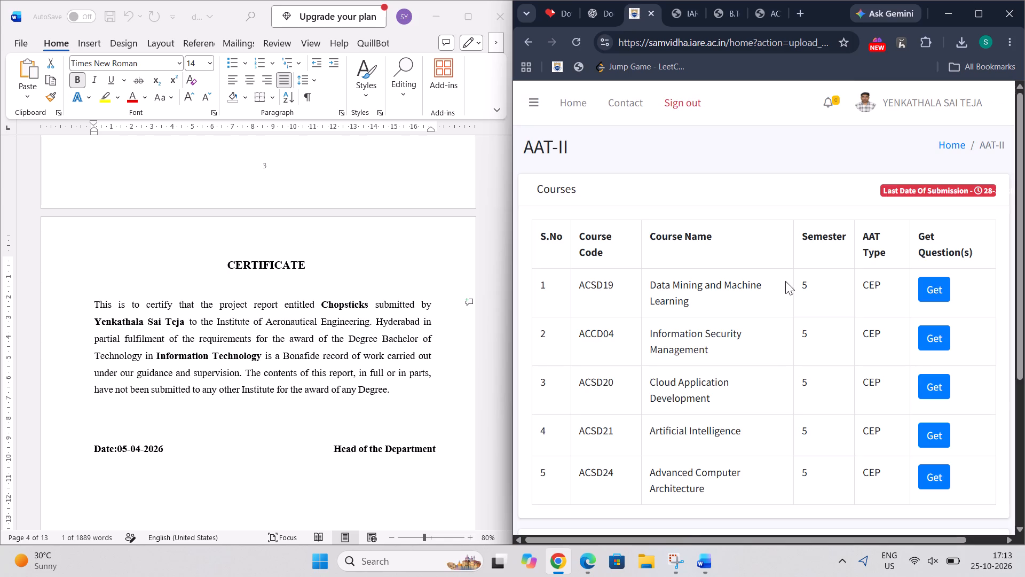
Get the assigned question for Data Mining and Machine Learning (ACSD19) and copy its Complex Engineering Problem project title.
left_click(933, 288)
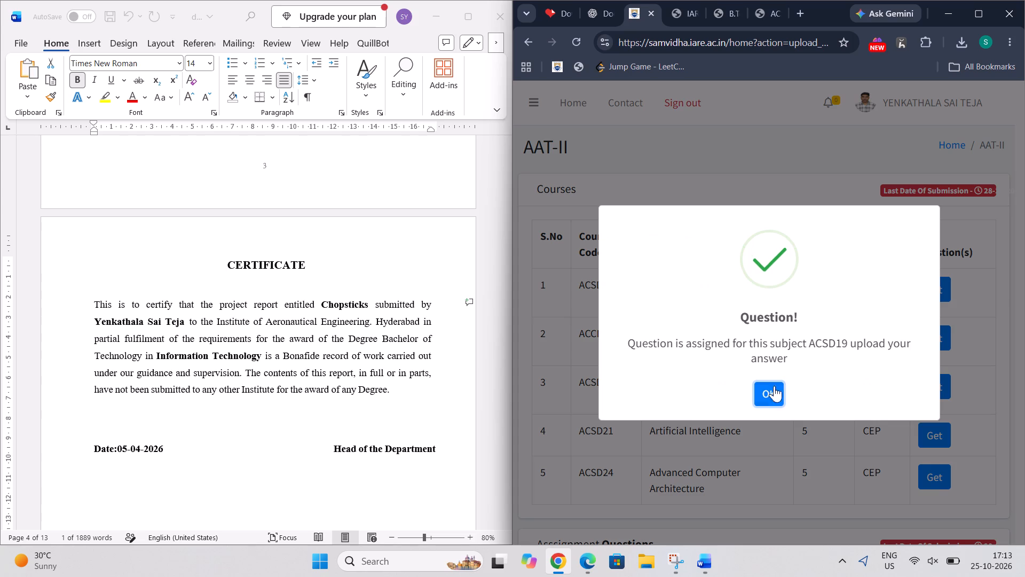
left_click(776, 394)
scroll(776, 394, "down", 5)
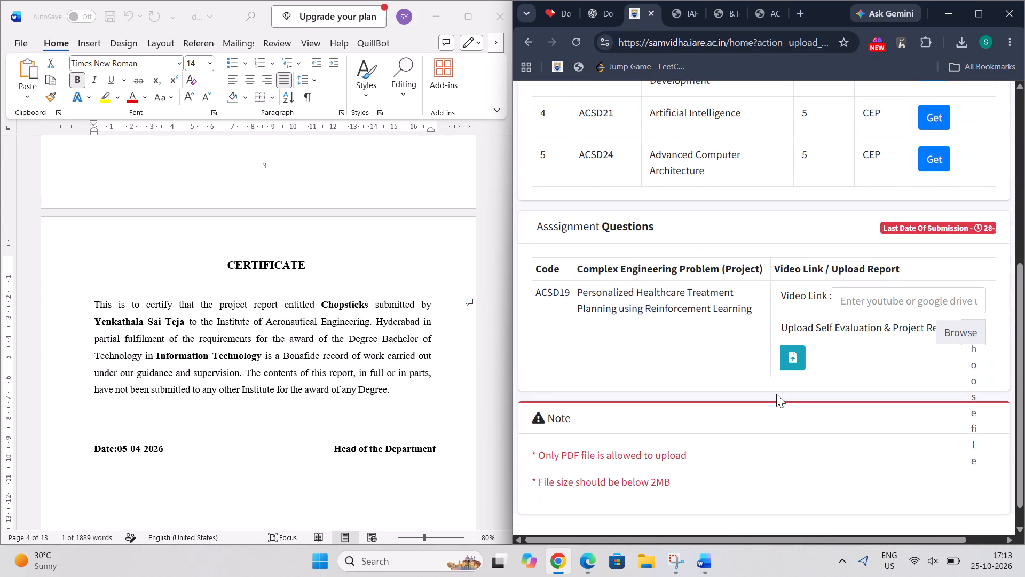
scroll(776, 394, "down", 1)
scroll(776, 328, "up", 1)
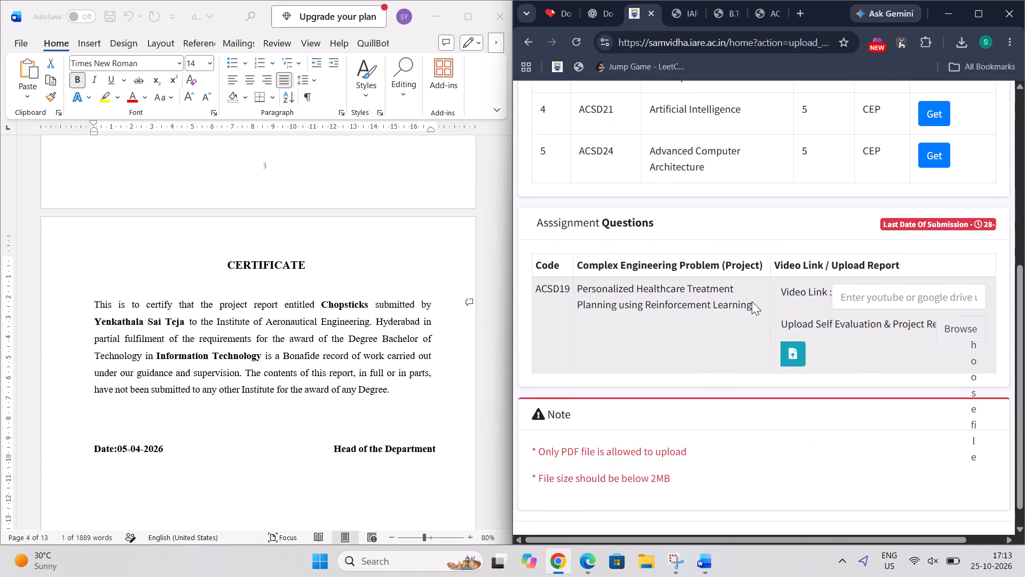
left_click_drag(752, 301, 578, 288)
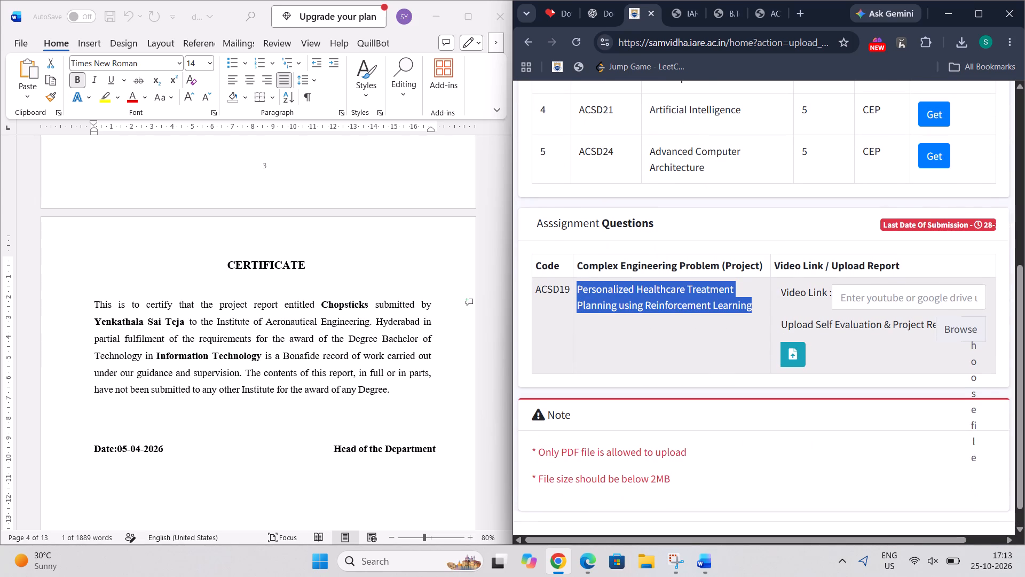
left_click_drag(578, 288, 576, 288)
key("ctrl+c")
In Word, replace the project title "Chopsticks" in the Certificate paragraph with the copied "Personalized Healthcare Treatment Planning using Reinforcement Learning".
left_click(370, 300)
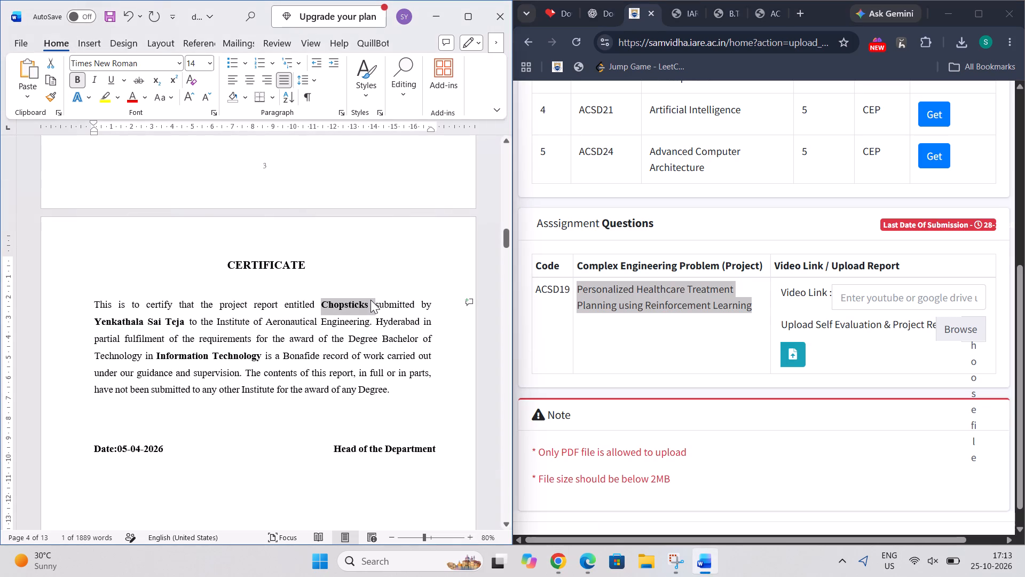
left_click(370, 303)
left_click(368, 303)
key("BackSpace")
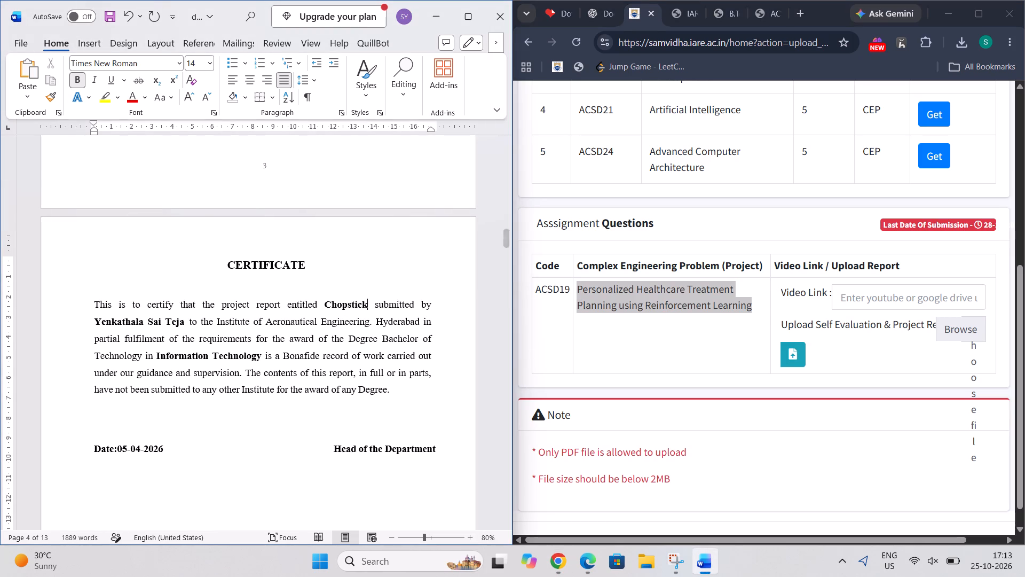
key("BackSpace")
key("BackSpace")
key("BackSpace")
key("BackSpace")
key("BackSpace")
key("BackSpace")
key("BackSpace")
key("BackSpace")
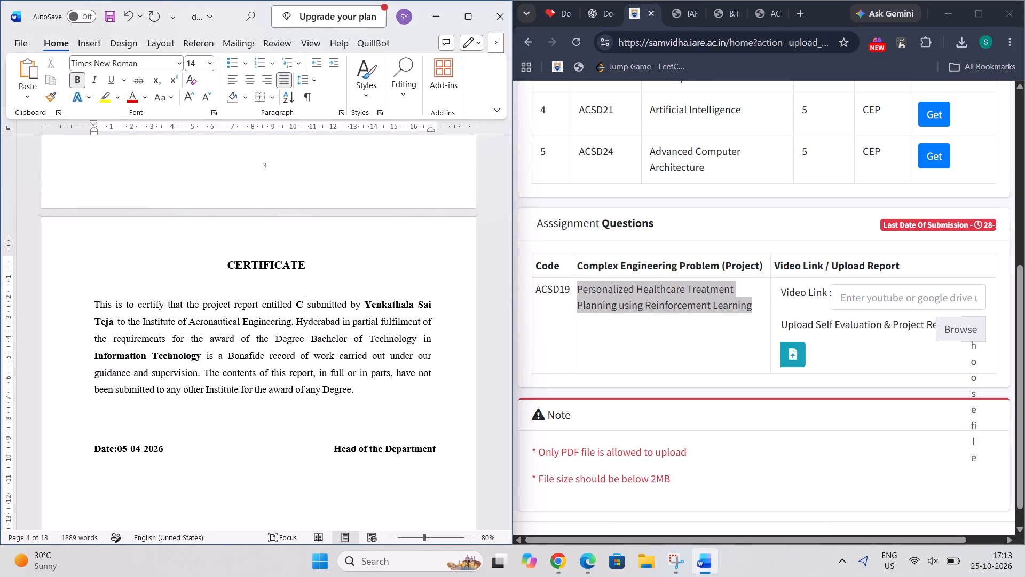
key("ctrl+v")
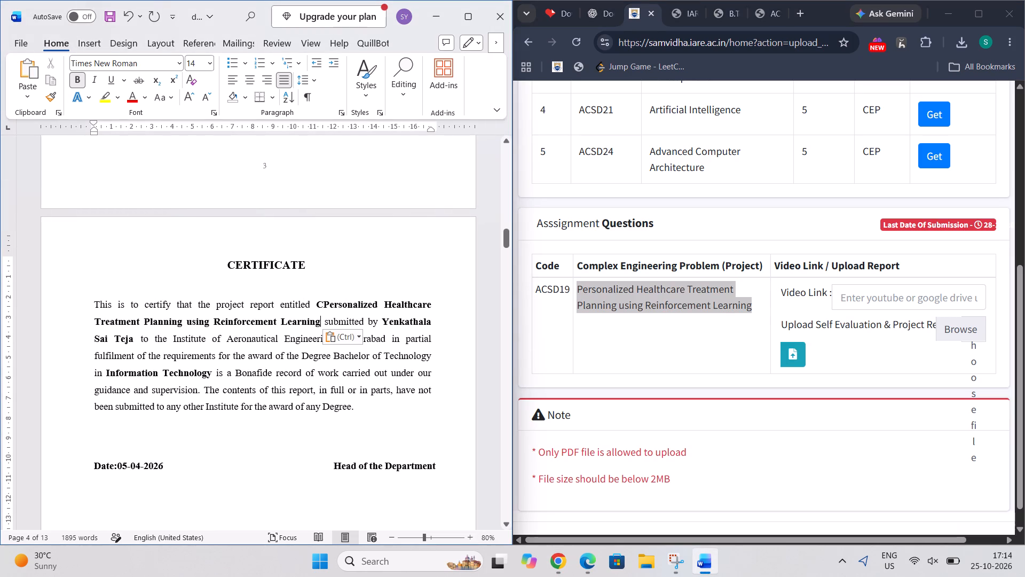
left_click(324, 307)
key("BackSpace")
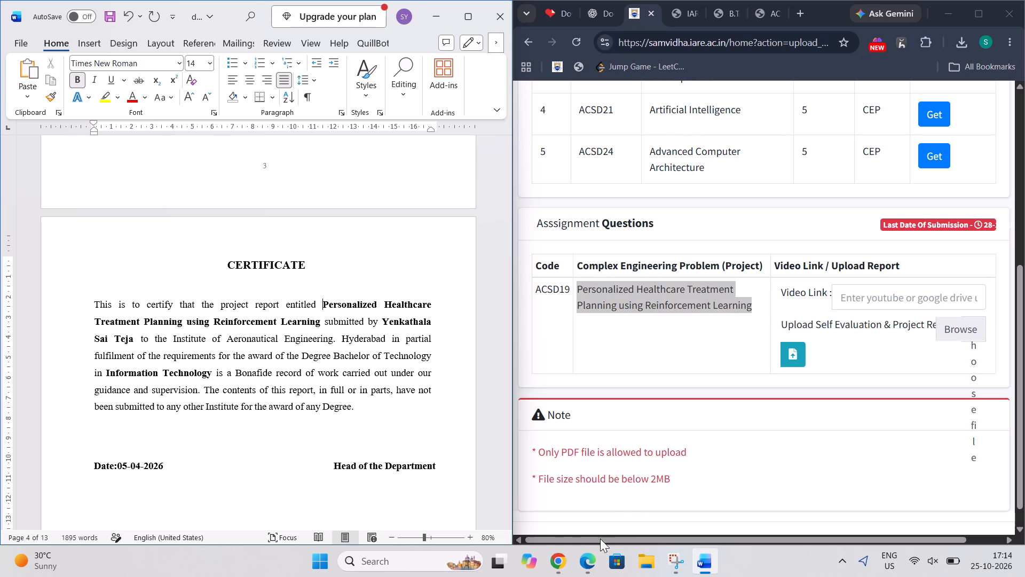
Switch to DMML cep.pdf in Edge and compare its Certificate page with the Certificate page of the Word report.
left_click(588, 559)
scroll(680, 415, "down", 2)
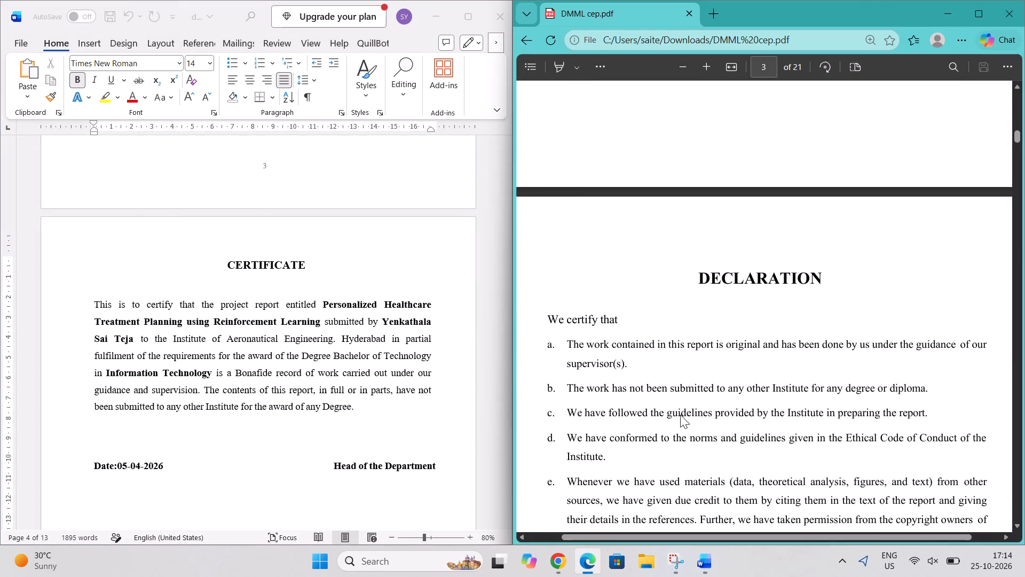
scroll(680, 415, "down", 7)
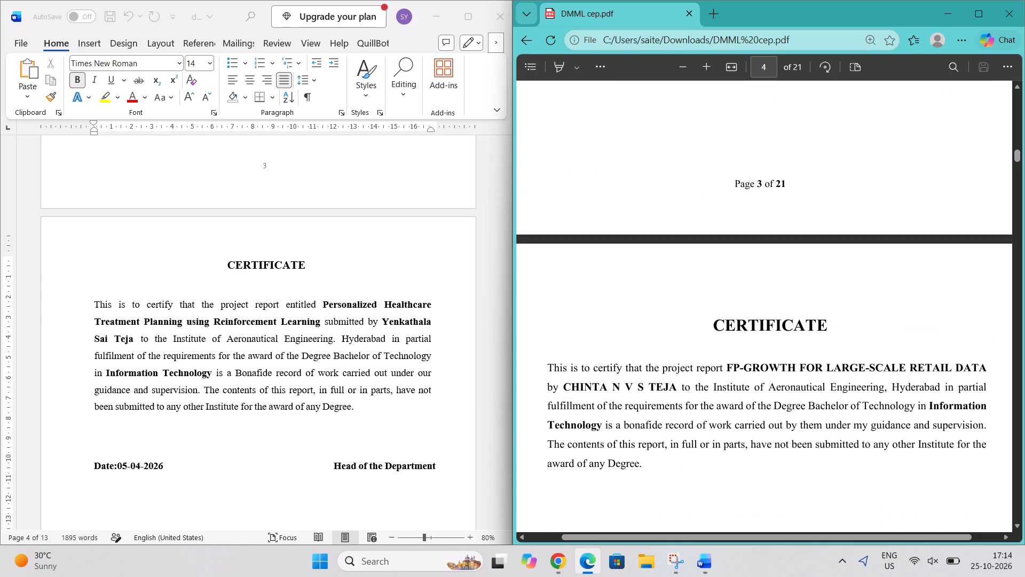
scroll(407, 355, "up", 1, "ctrl")
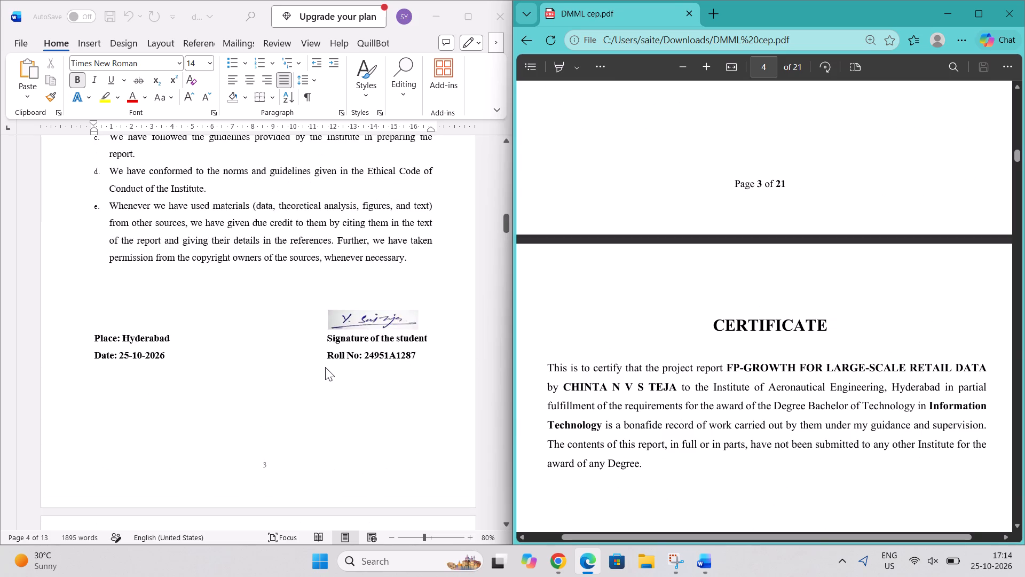
scroll(325, 367, "down", 2)
scroll(313, 241, "up", 2, "ctrl")
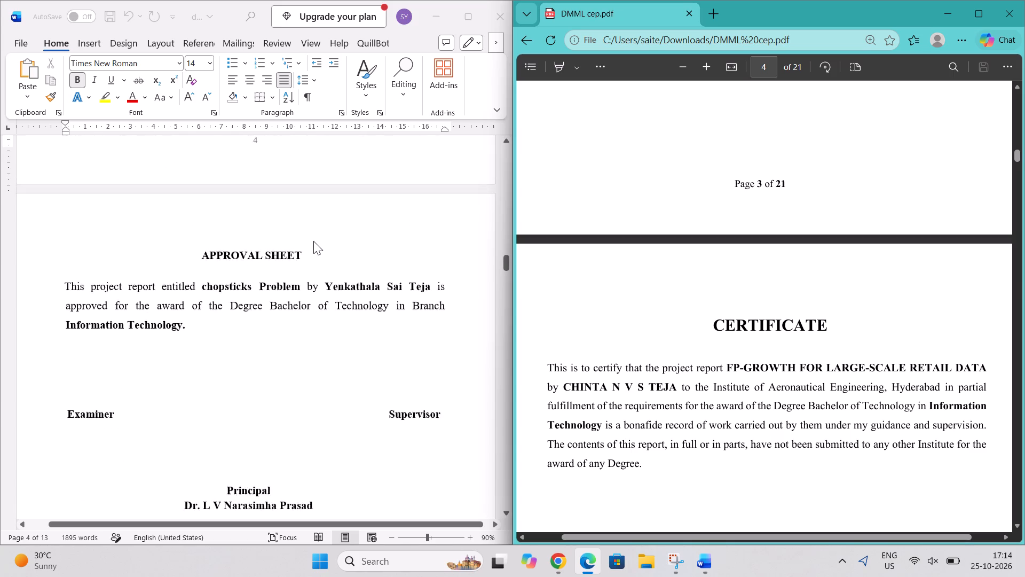
scroll(313, 241, "up", 2)
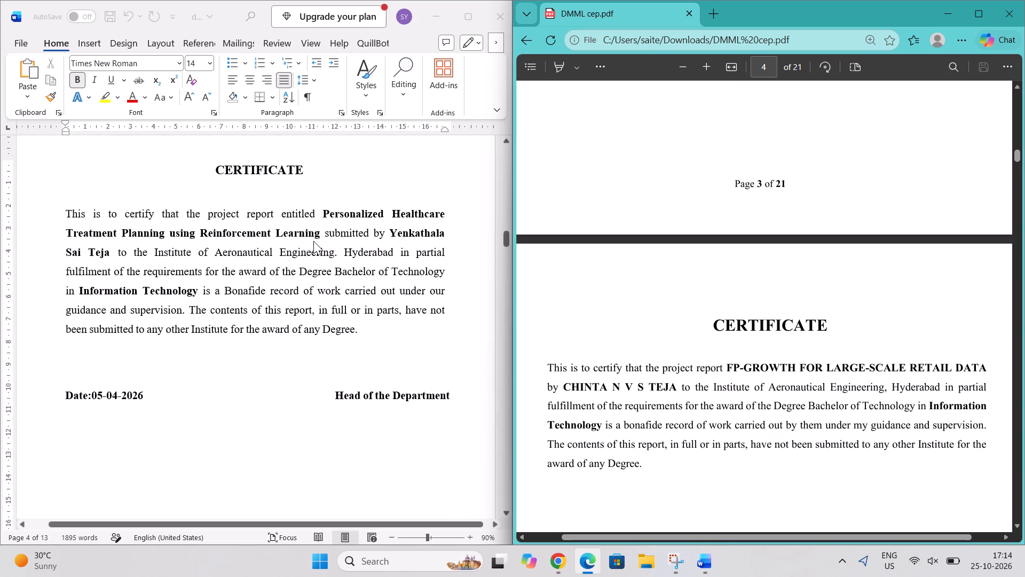
Replace the full stop after "Institute of Aeronautical Engineering" in the Word Certificate paragraph with a comma.
scroll(313, 241, "up", 4, "ctrl")
scroll(313, 241, "down", 1)
scroll(313, 241, "left", 1)
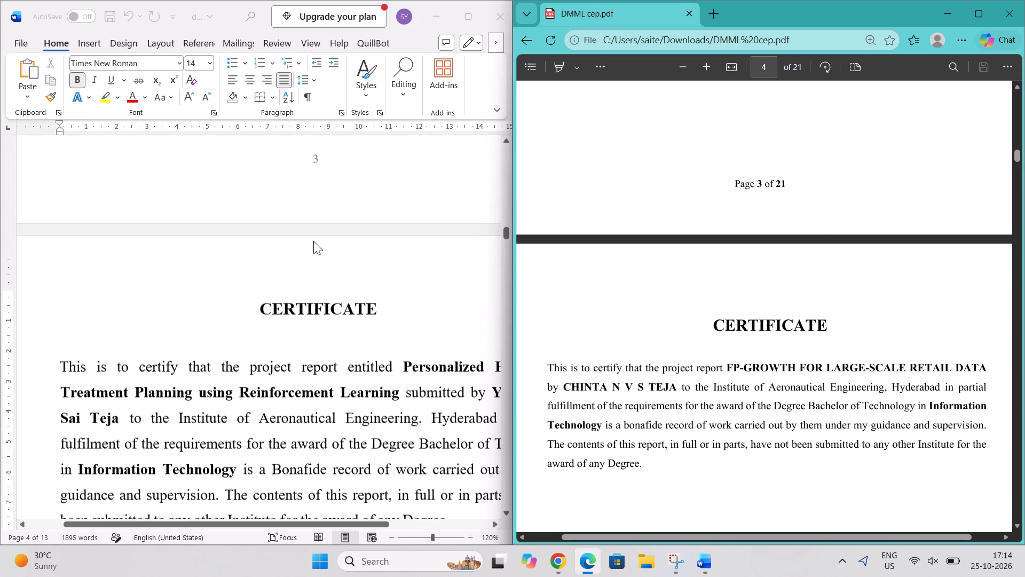
scroll(313, 241, "left", 1)
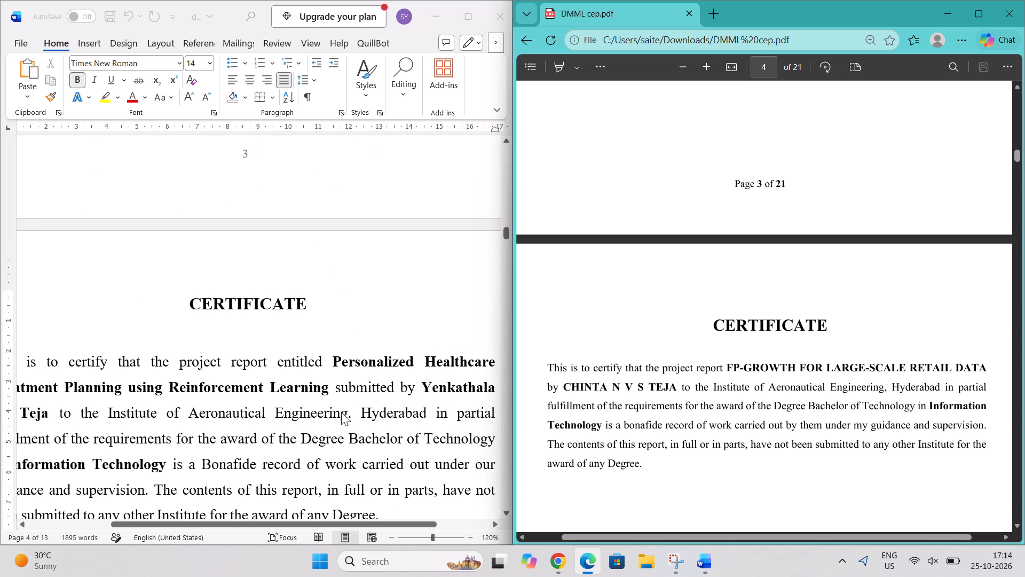
left_click(350, 414)
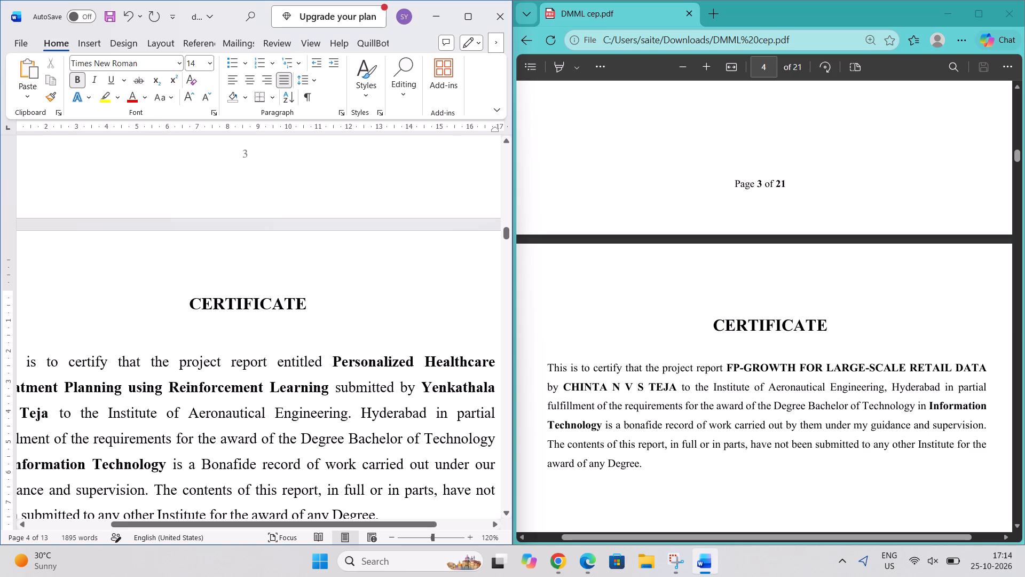
left_click(348, 418)
left_click(351, 417)
key("BackSpace")
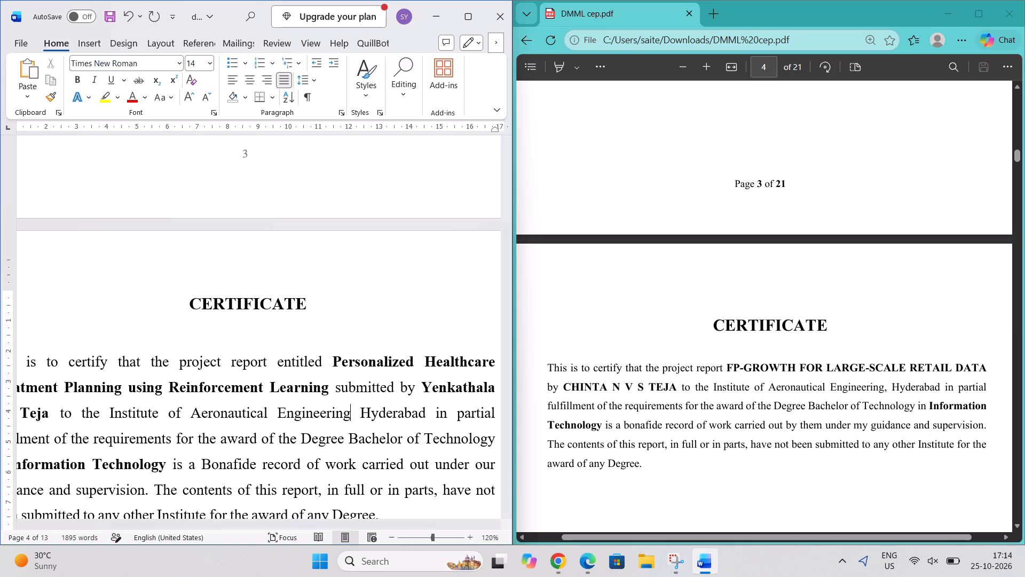
key("comma")
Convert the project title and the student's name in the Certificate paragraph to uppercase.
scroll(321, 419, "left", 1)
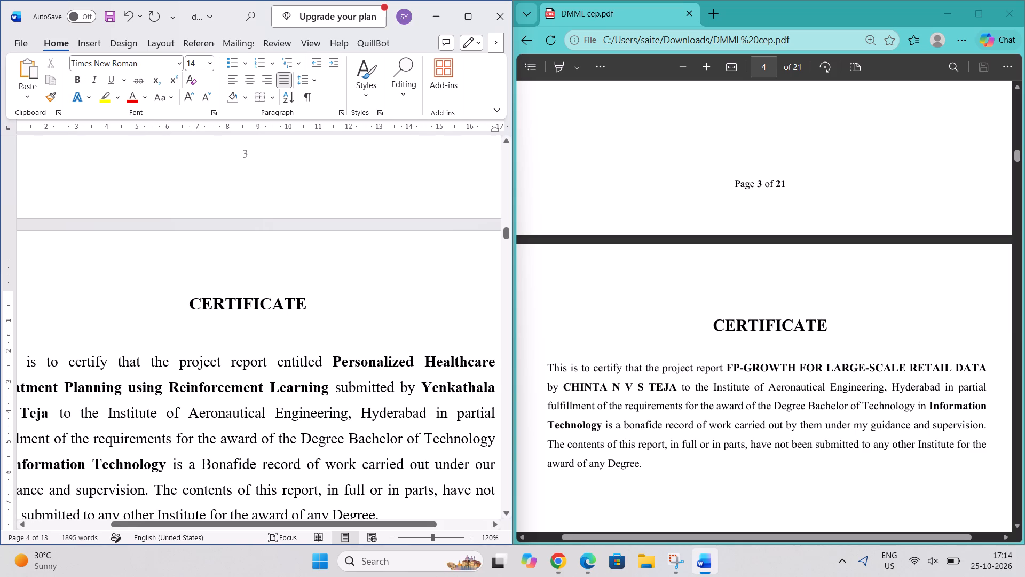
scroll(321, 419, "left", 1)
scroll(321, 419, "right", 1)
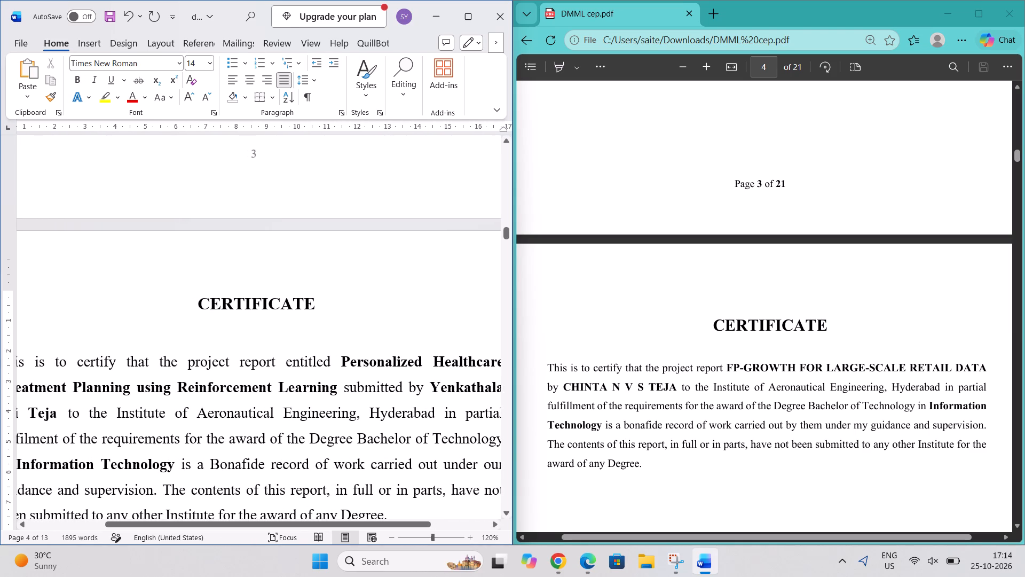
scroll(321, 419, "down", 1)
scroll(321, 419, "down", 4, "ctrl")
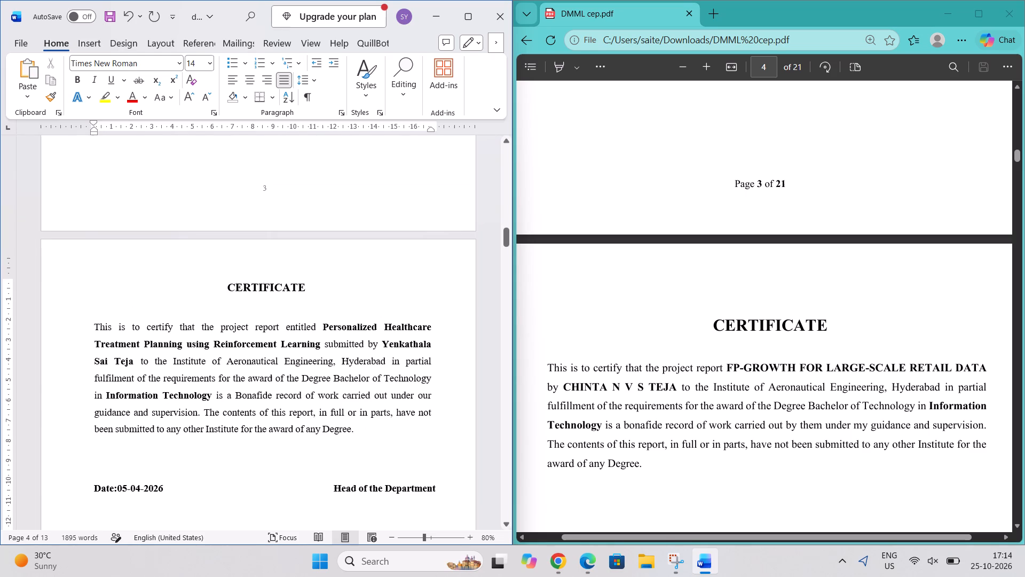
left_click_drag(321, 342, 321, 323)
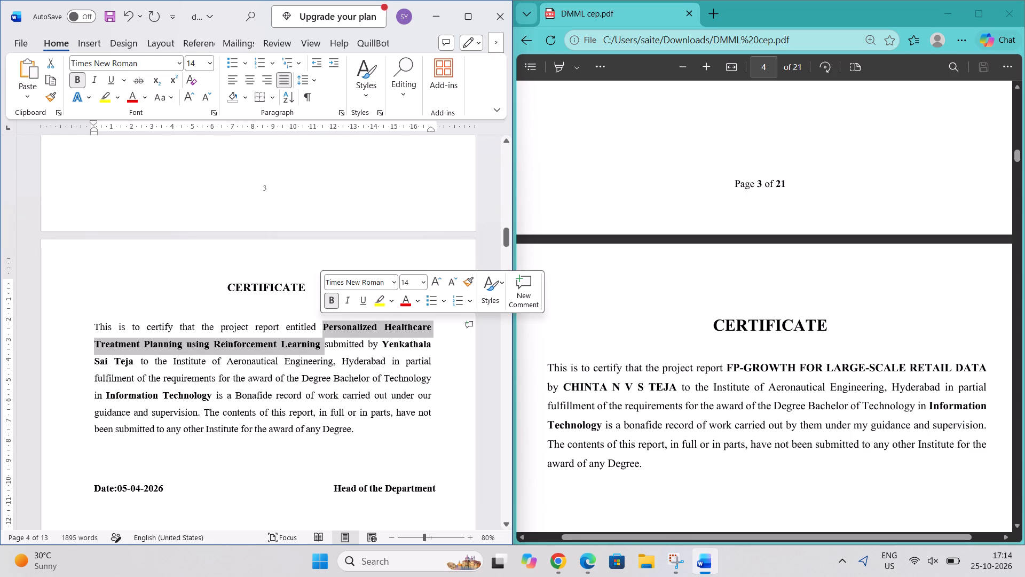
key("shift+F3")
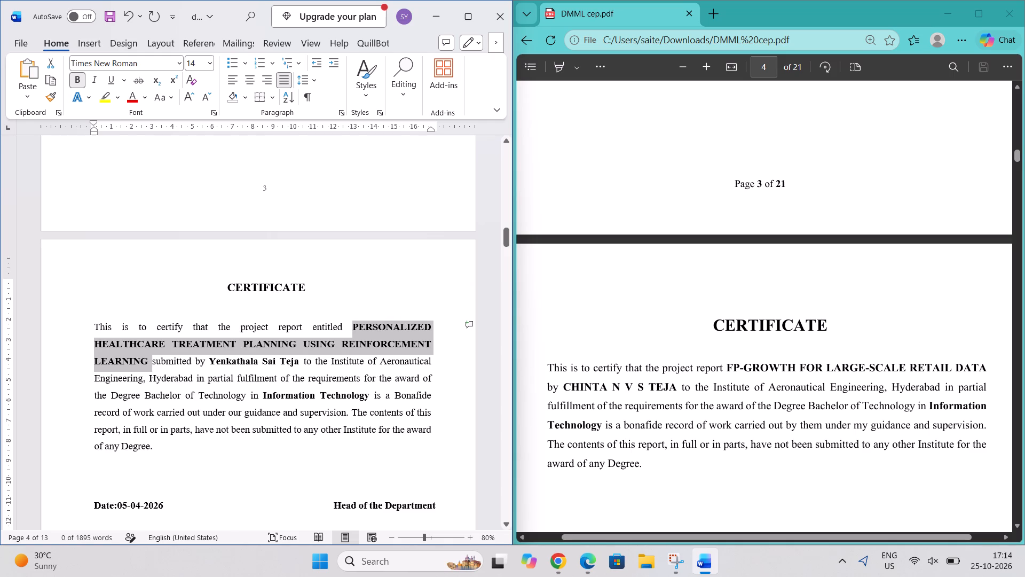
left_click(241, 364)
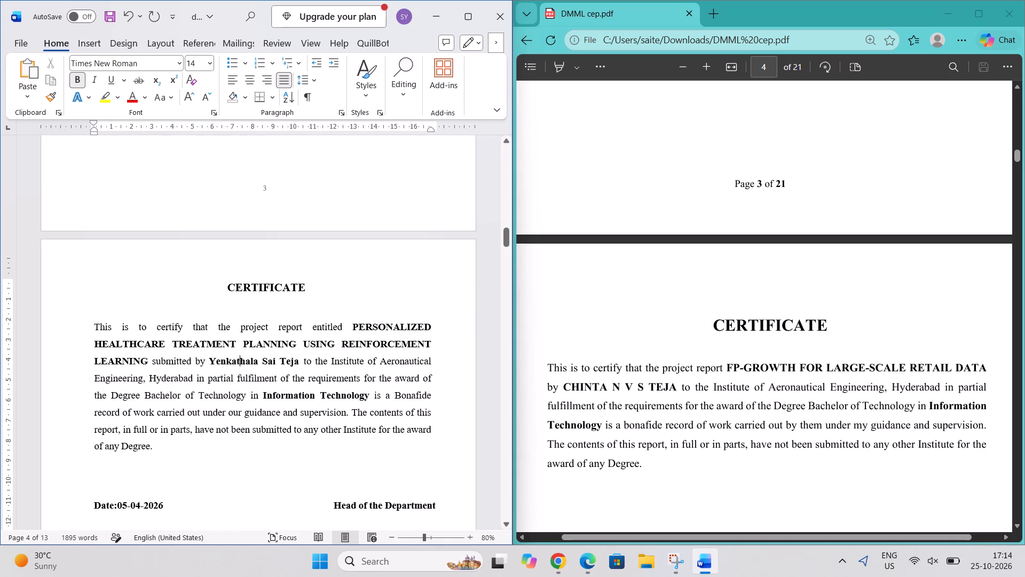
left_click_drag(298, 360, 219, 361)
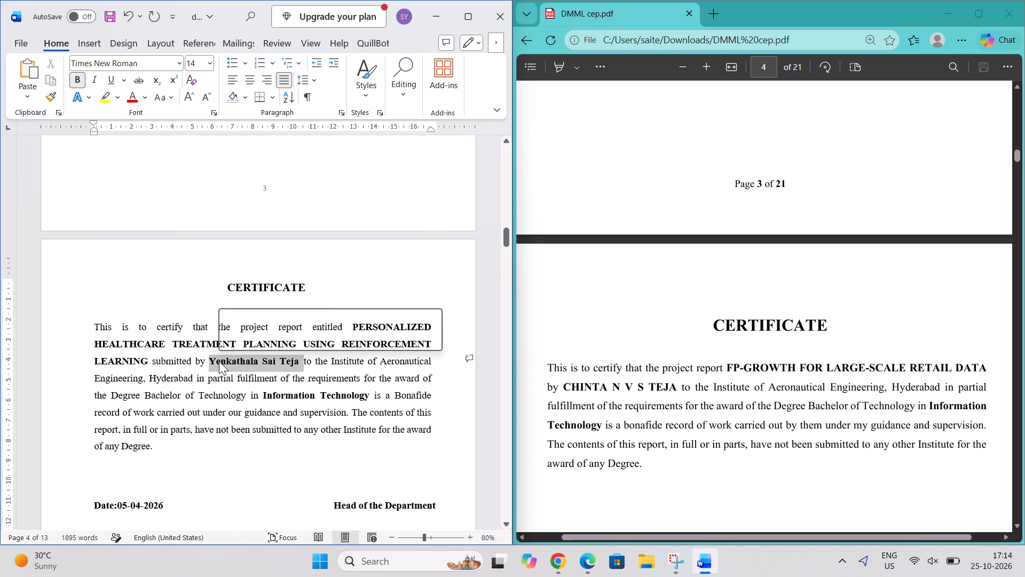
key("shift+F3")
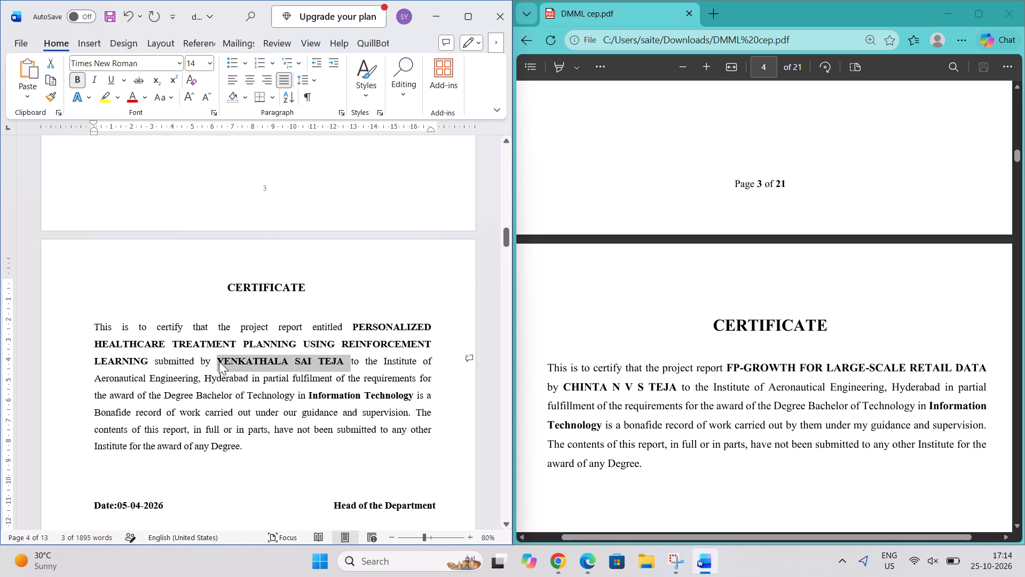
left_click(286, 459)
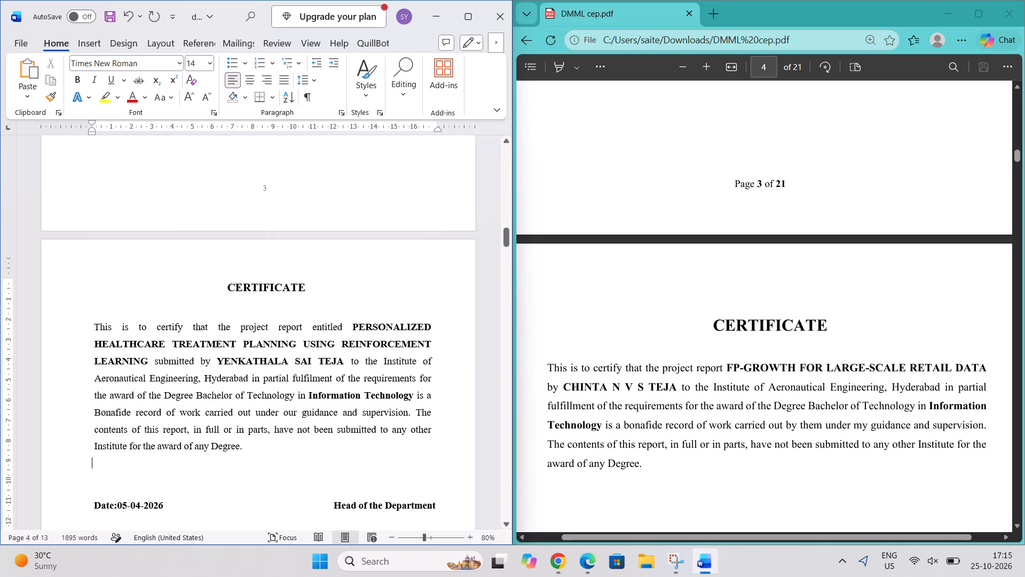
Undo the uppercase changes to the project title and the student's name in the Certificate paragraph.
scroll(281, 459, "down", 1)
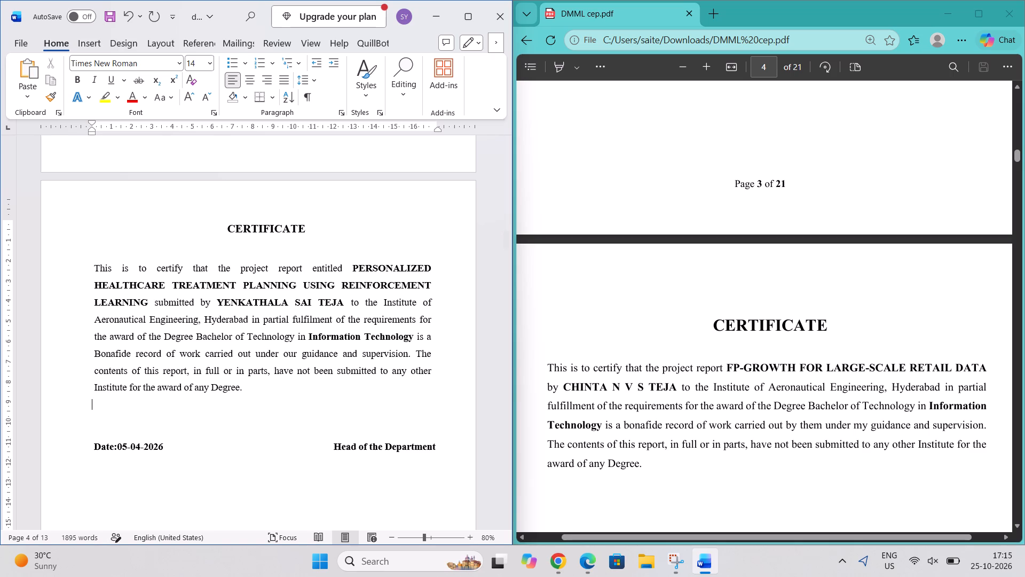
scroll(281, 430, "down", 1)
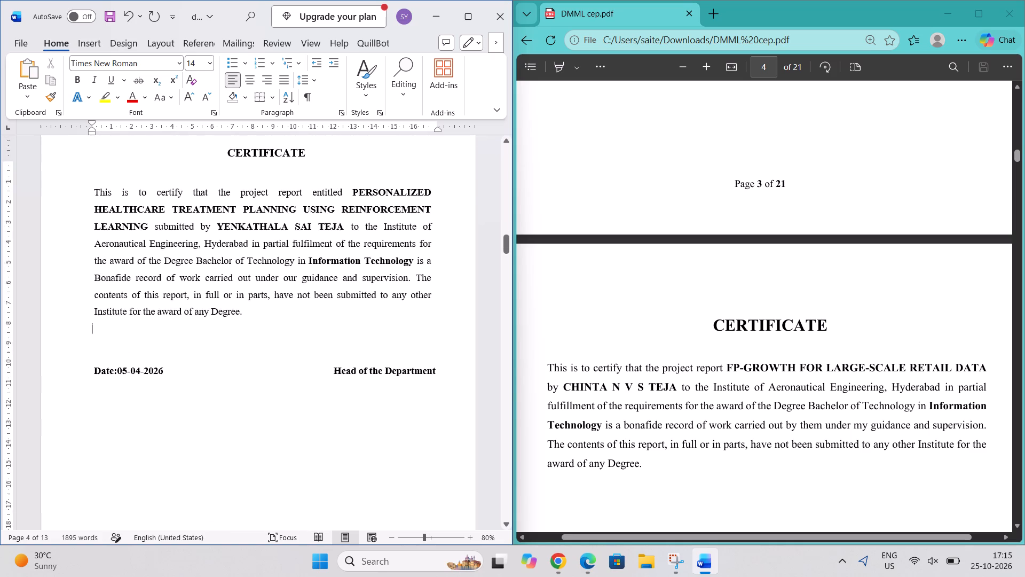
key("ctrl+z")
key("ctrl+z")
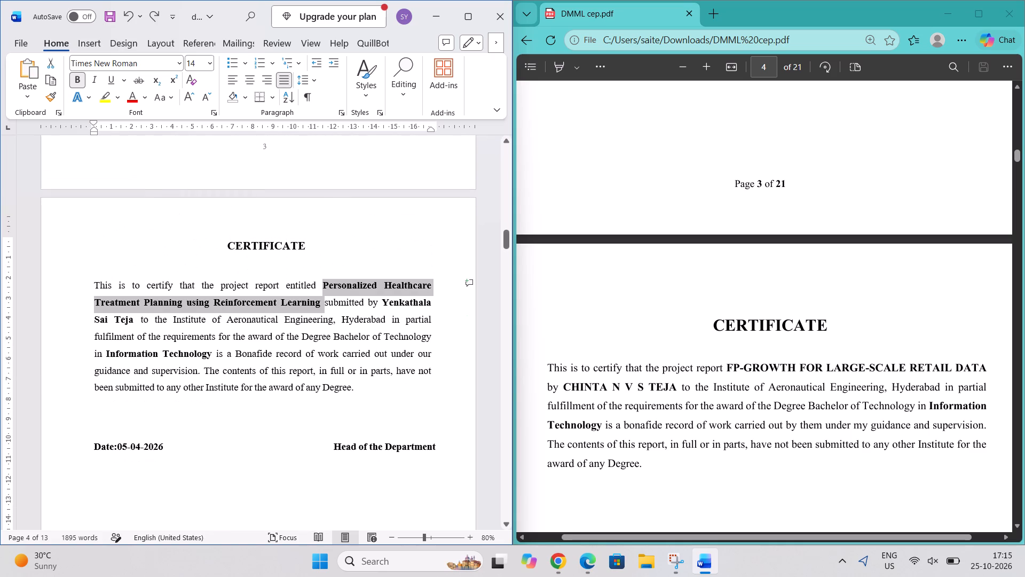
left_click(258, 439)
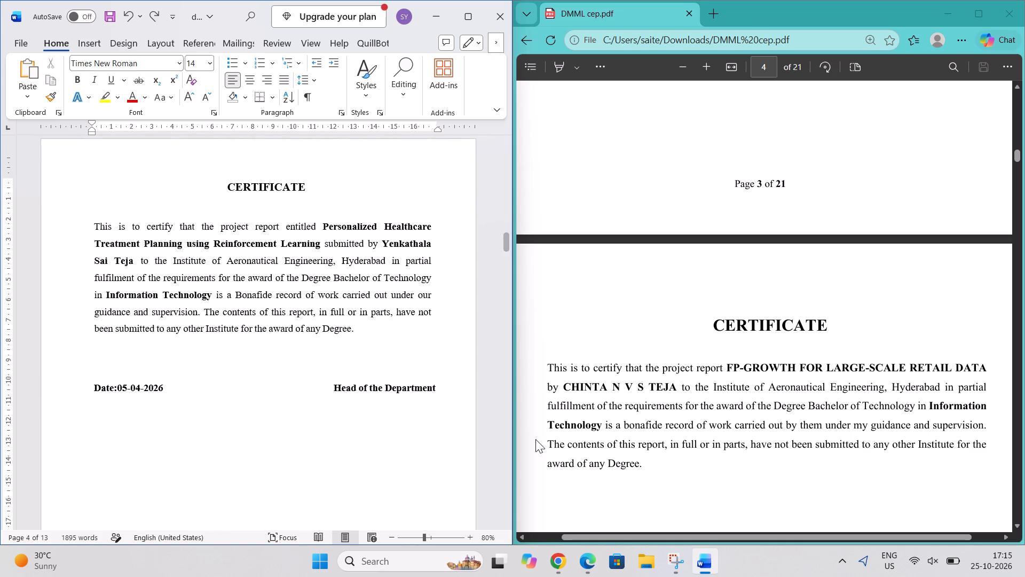
Set the date on the Word Certificate page to 25-10-2026.
scroll(535, 439, "down", 3)
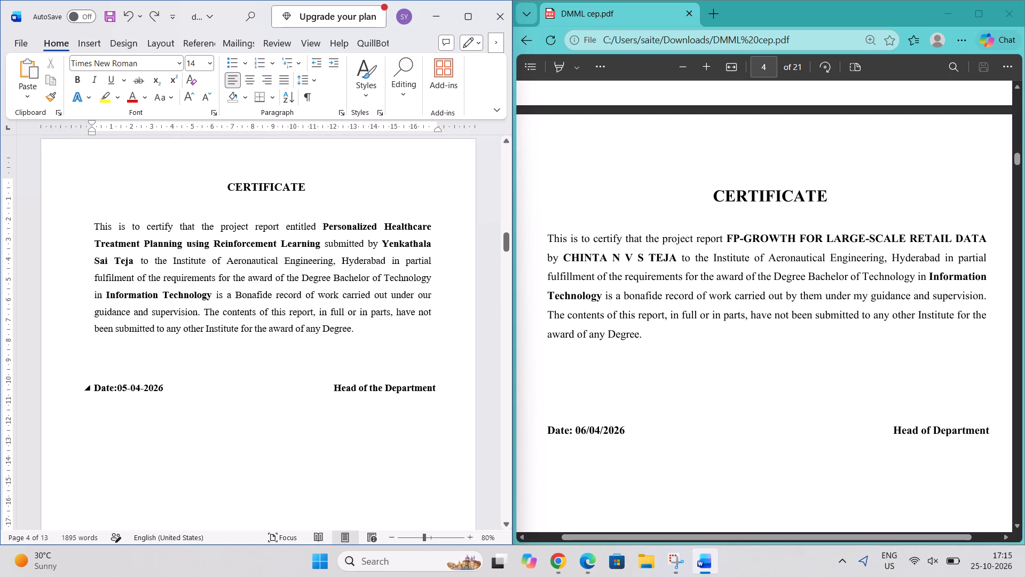
left_click(192, 392)
key("BackSpace")
key("BackSpace")
key("BackSpace")
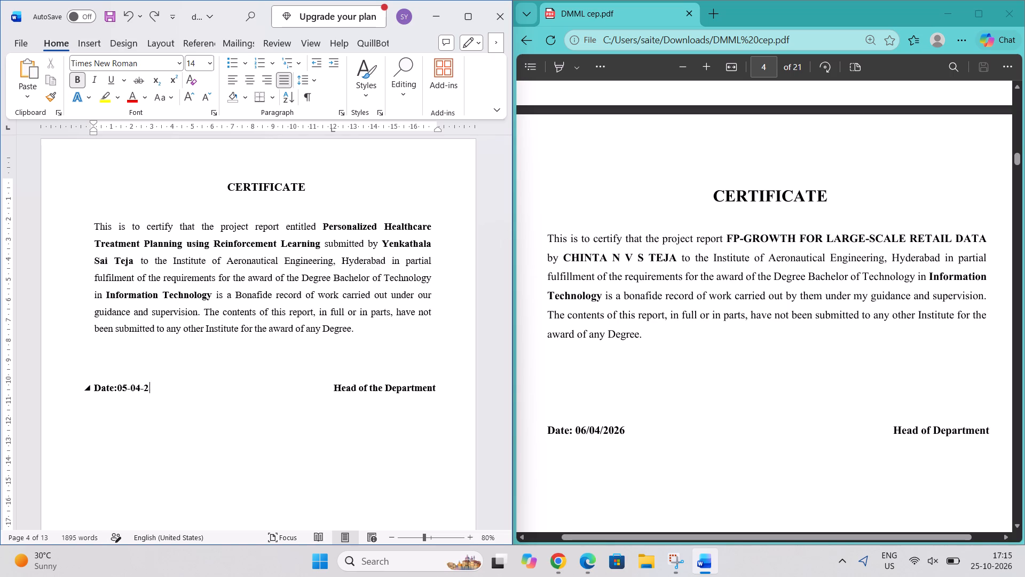
key("BackSpace")
key("BackSpace")
key("BackSpace")
key("BackSpace")
key("BackSpace")
key("BackSpace")
key("BackSpace")
type("25-")
key("BackSpace")
key("ctrl+z")
key("ctrl+z")
key("ctrl+z")
key("ctrl+z")
key("ctrl+z")
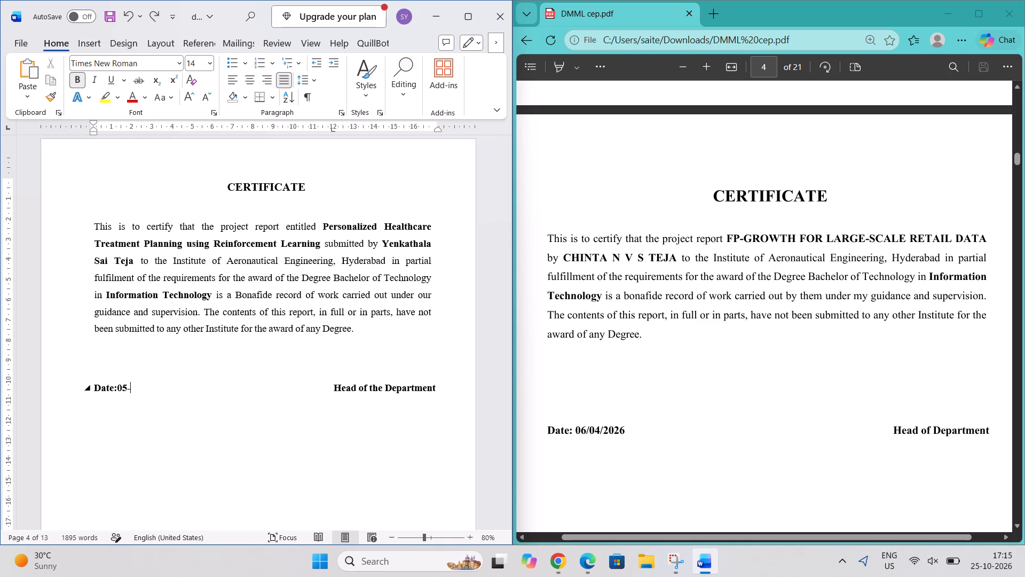
key("BackSpace")
key("BackSpace")
key("BackSpace")
type("25-")
type("10")
type("-2026")
key("space")
key("BackSpace")
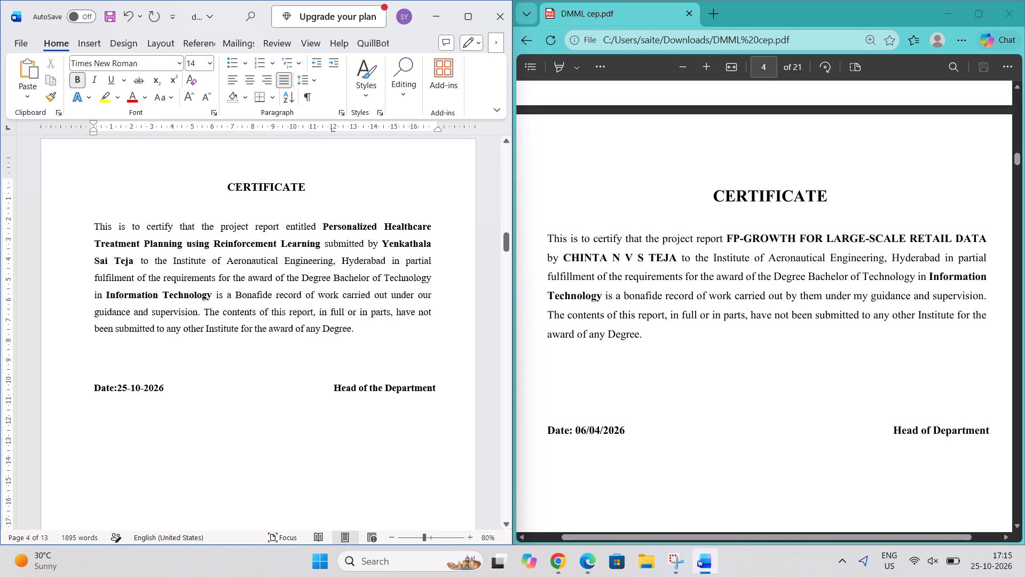
left_click(235, 423)
Convert the project title and the student's name in the Certificate paragraph to uppercase, and save the document.
left_click_drag(320, 248, 322, 236)
left_click_drag(322, 236, 322, 230)
key("shift+F3")
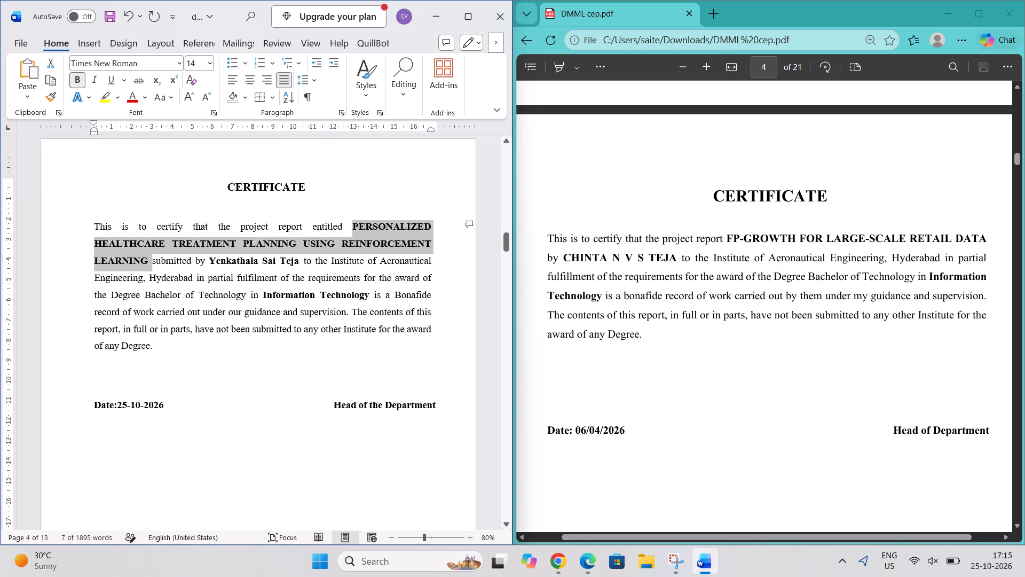
left_click(256, 269)
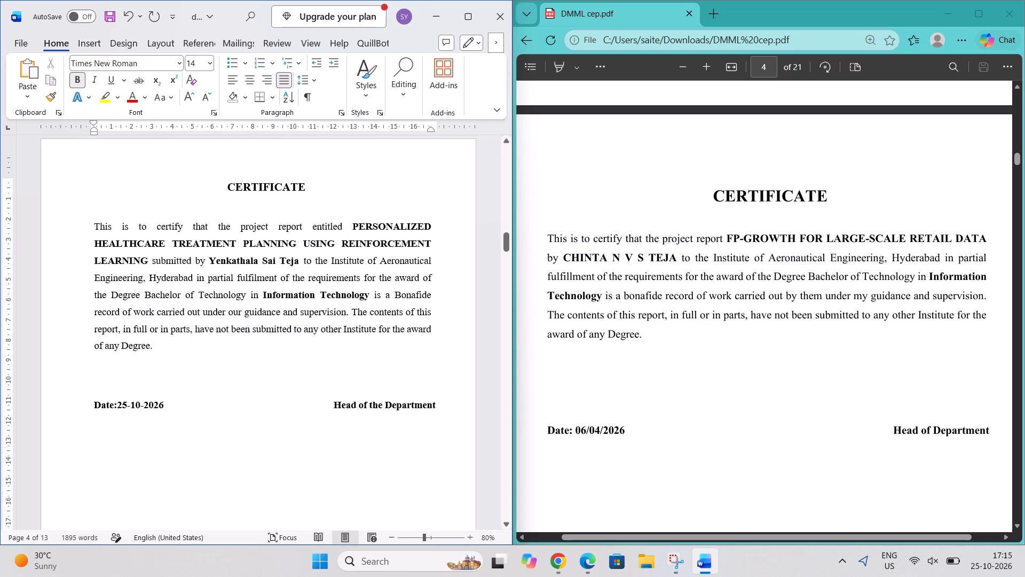
left_click_drag(297, 261, 223, 258)
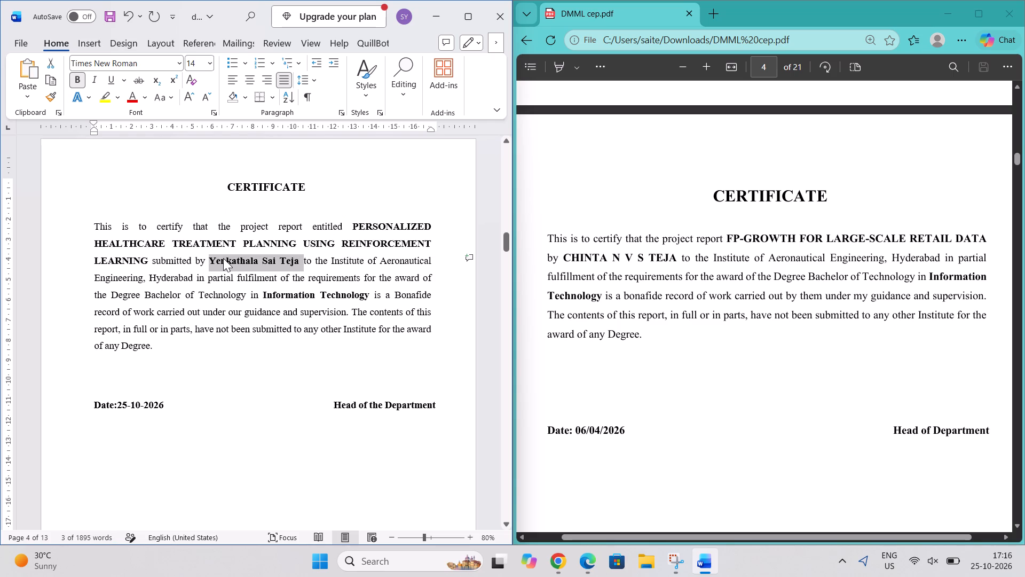
key("shift+F3")
left_click(257, 382)
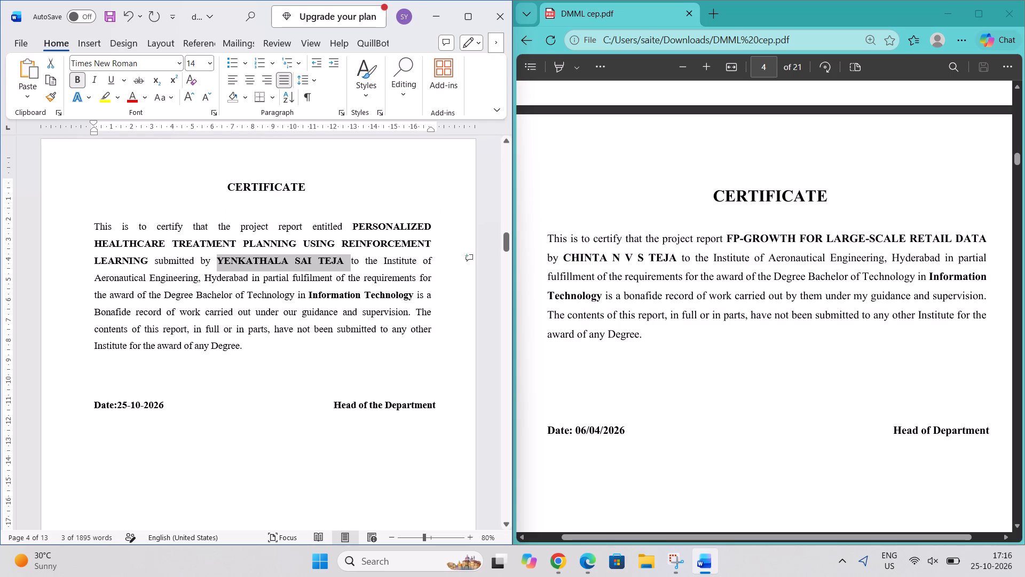
key("ctrl+s")
Review the Declaration and Certificate pages of the report, and compare its Approval Sheet with the one in DMML cep.pdf.
scroll(254, 420, "up", 1)
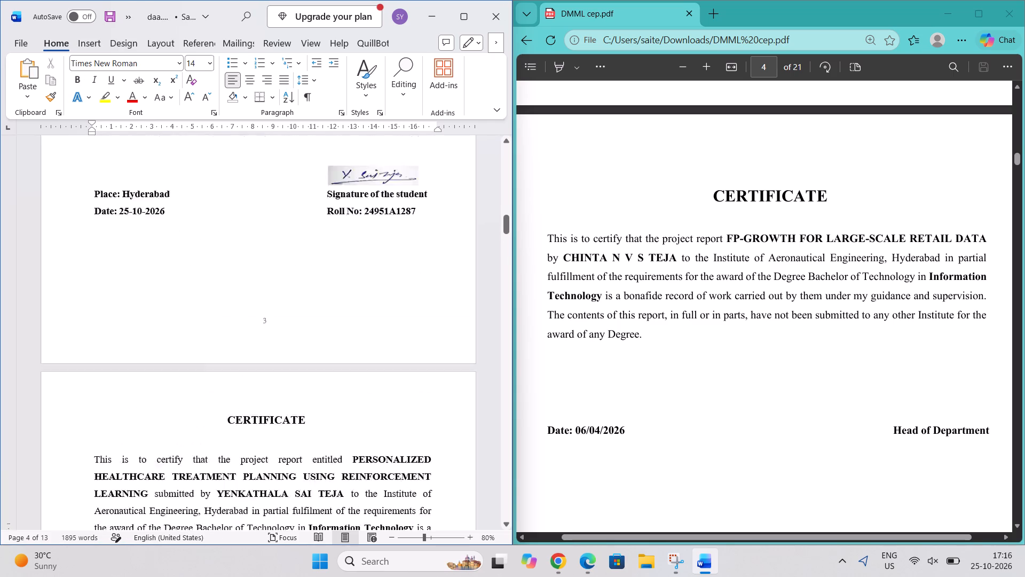
scroll(254, 420, "up", 2)
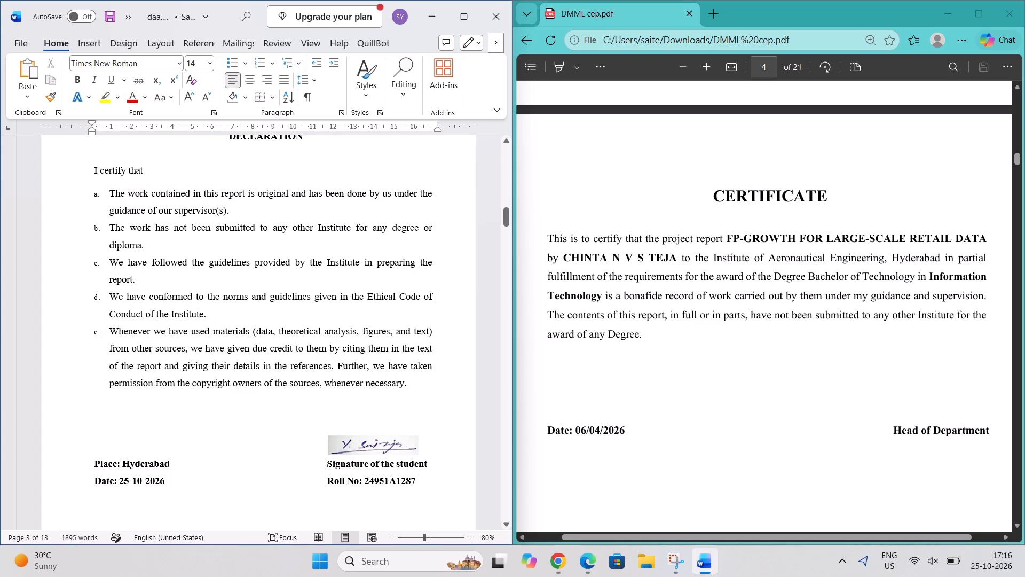
scroll(254, 420, "down", 2)
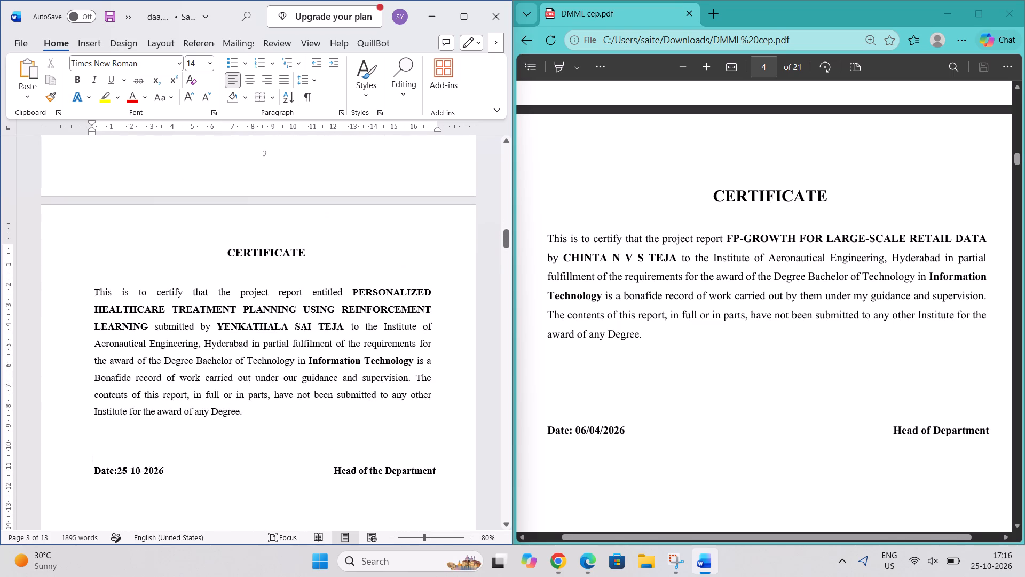
scroll(254, 420, "down", 1)
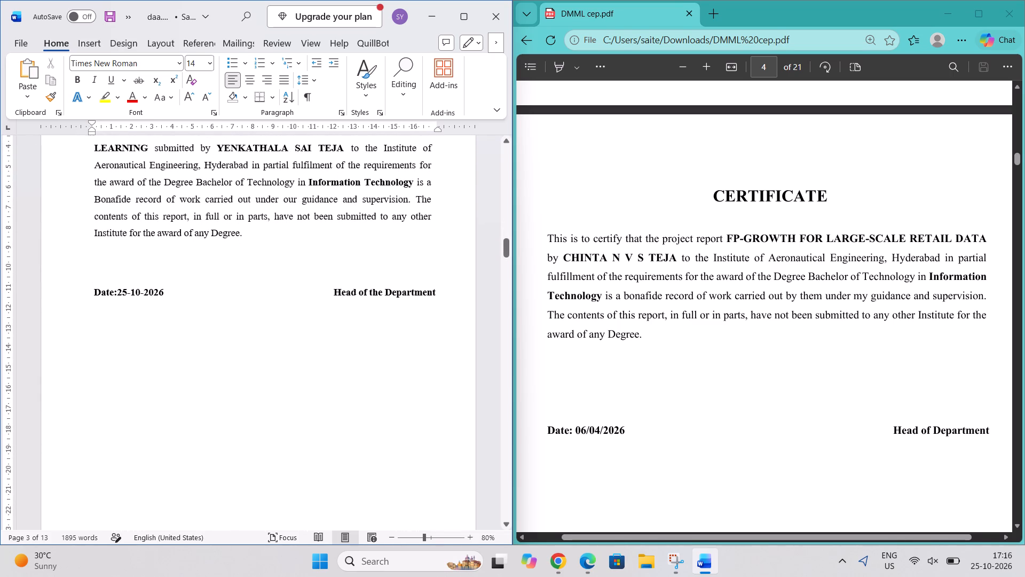
scroll(254, 420, "down", 2)
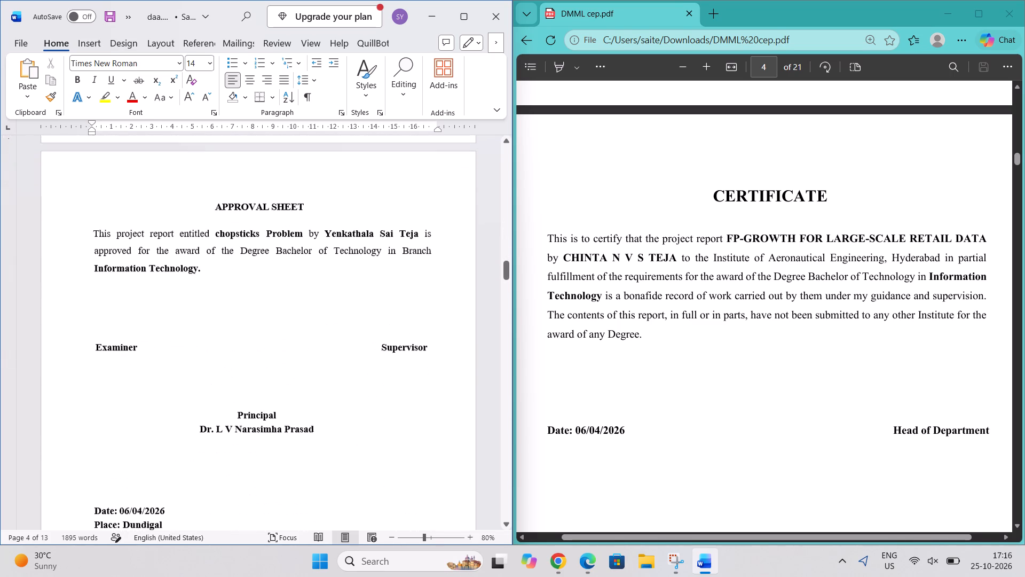
scroll(617, 272, "down", 7)
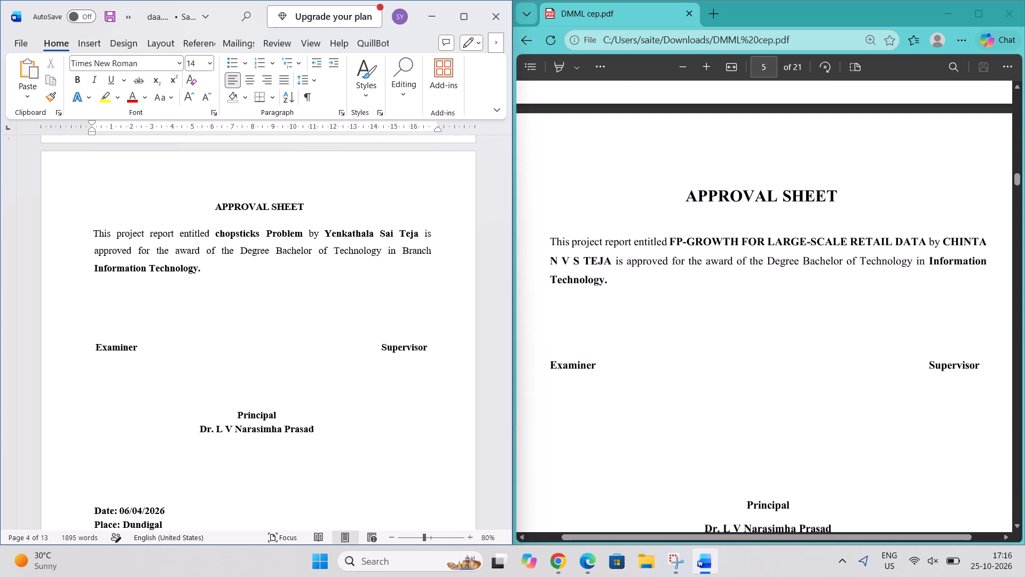
scroll(617, 272, "down", 2)
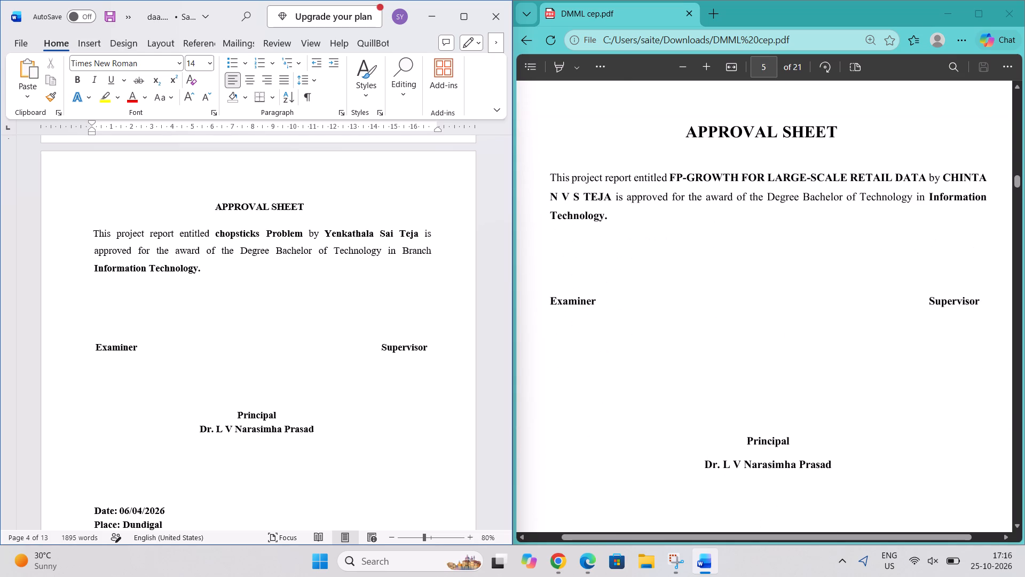
Replace "chopsticks Problem" in the Word Approval Sheet with "Personalized Healthcare Treatment Planning using Reinforcement Learning", copied from the assignment page in Chrome.
left_click(949, 14)
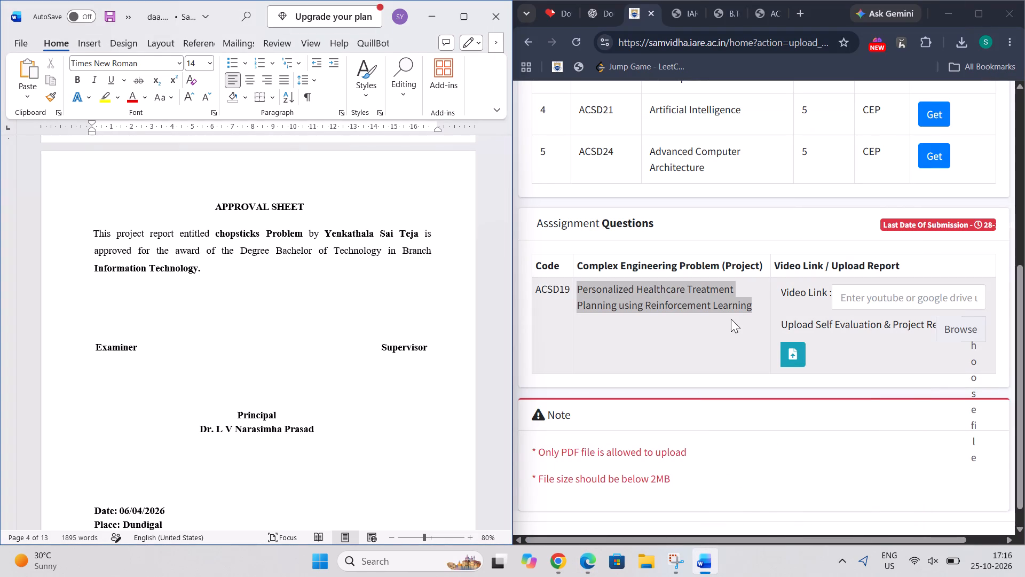
left_click(756, 307)
left_click_drag(756, 307, 599, 294)
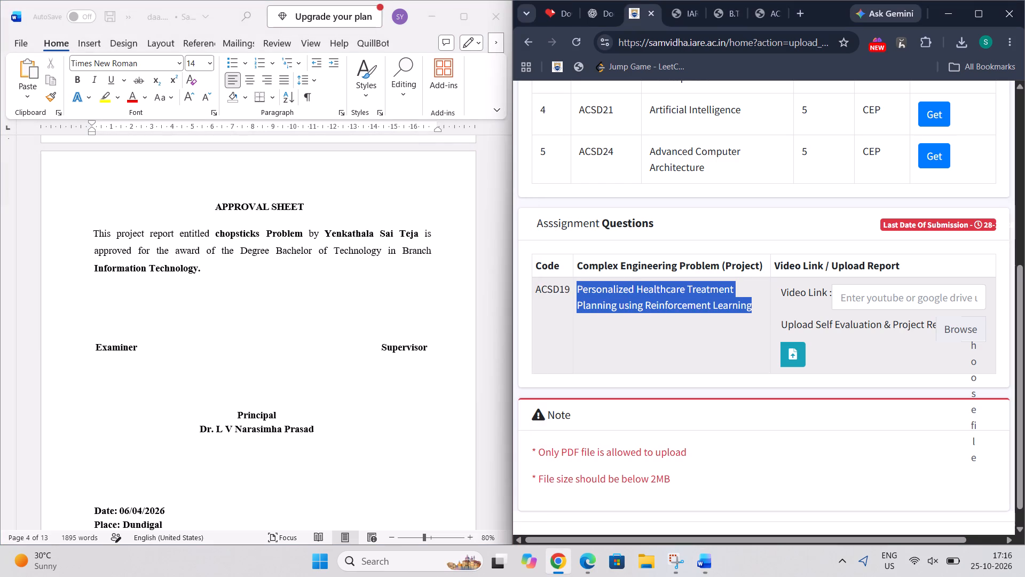
key("ctrl+c")
left_click(289, 249)
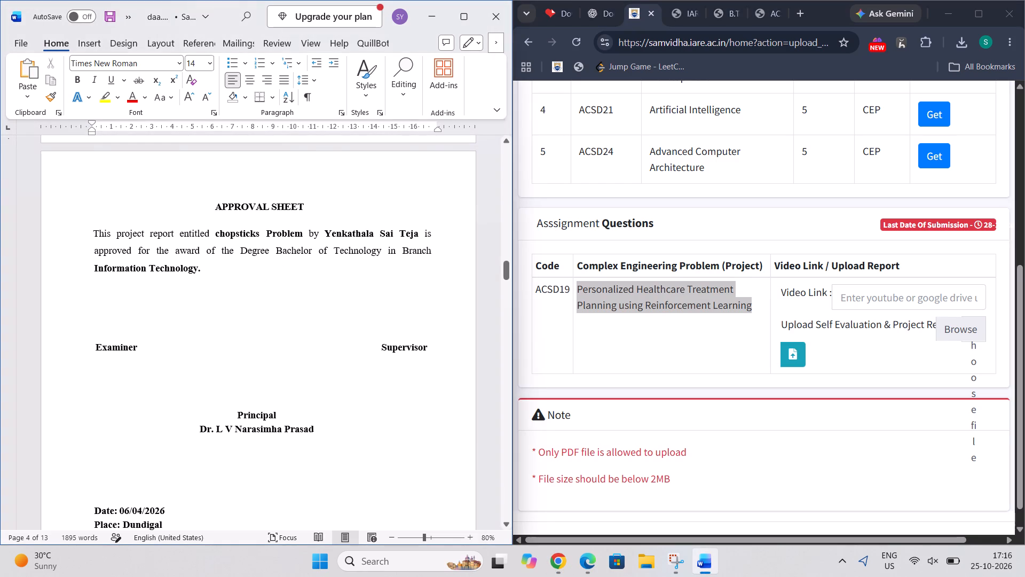
left_click_drag(305, 235, 239, 231)
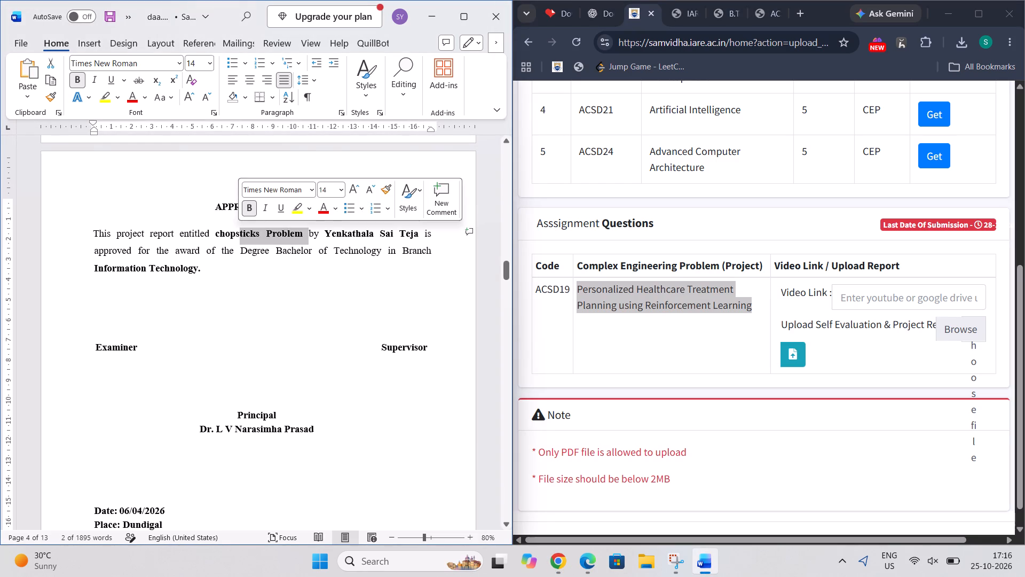
key("BackSpace")
key("BackSpace")
key("BackSpace")
key("BackSpace")
key("BackSpace")
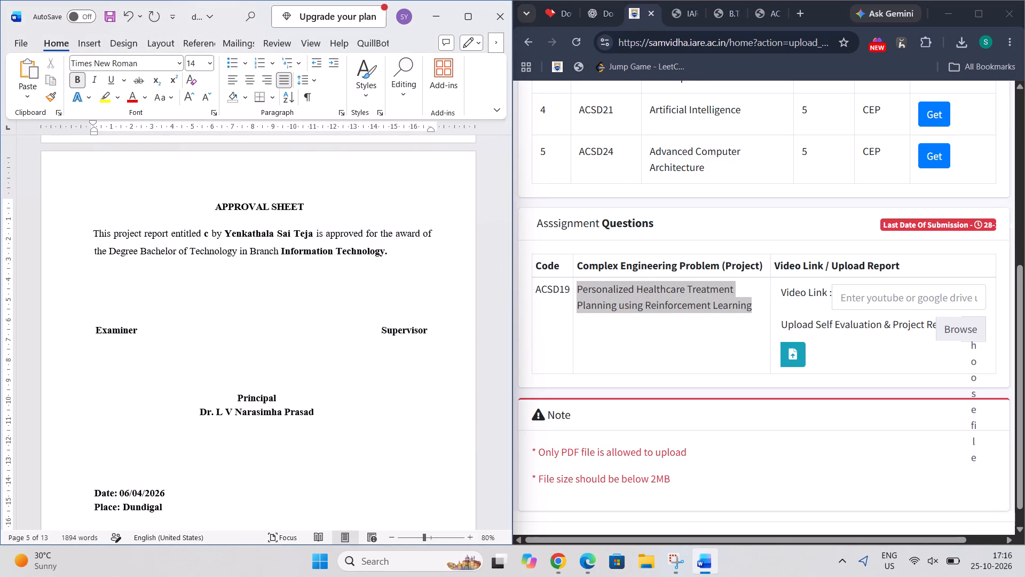
key("ctrl+v")
left_click(211, 233)
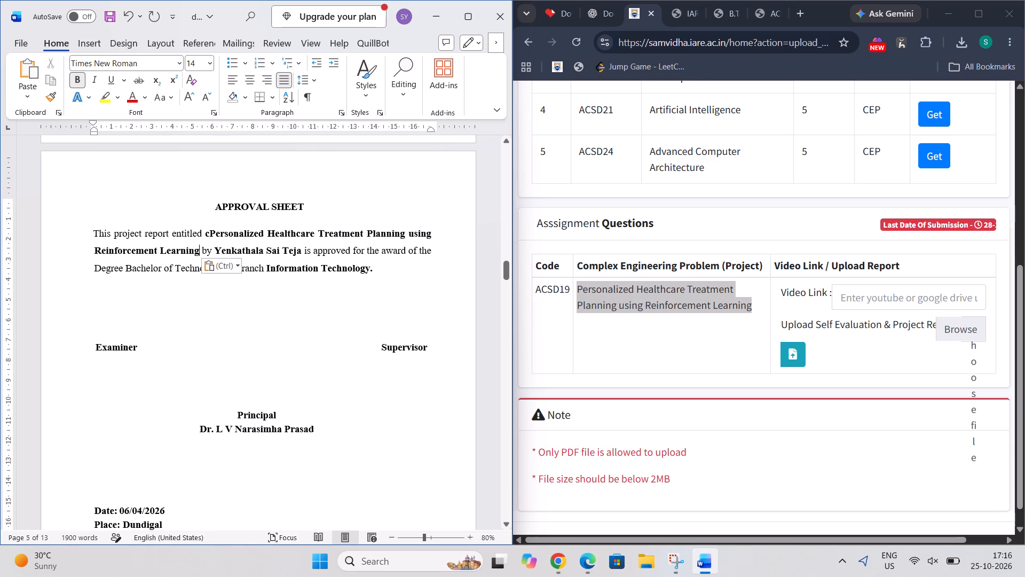
key("BackSpace")
Convert the project title and the student's name in the Approval Sheet paragraph to uppercase.
left_click_drag(200, 249, 207, 236)
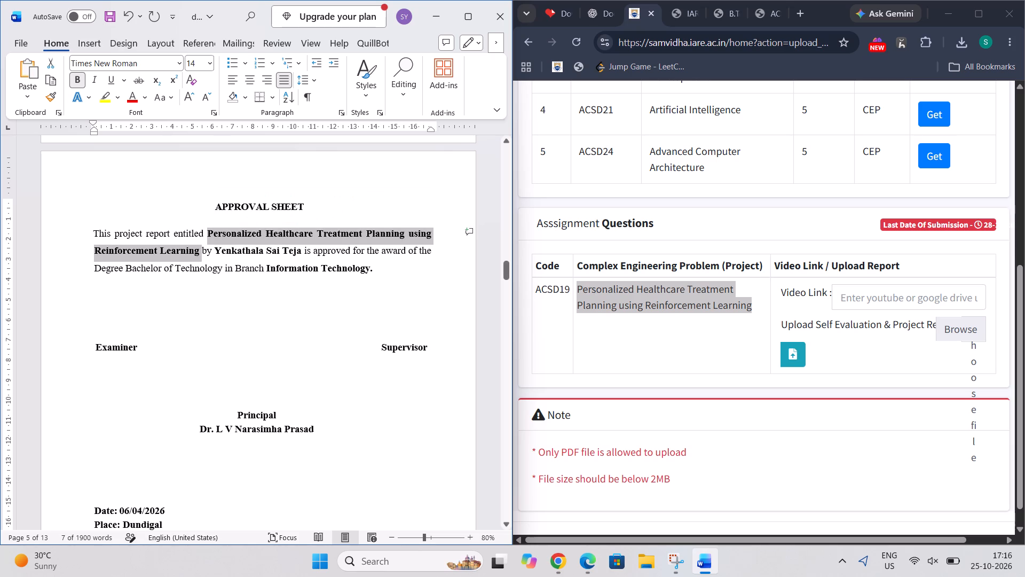
key("shift+F3")
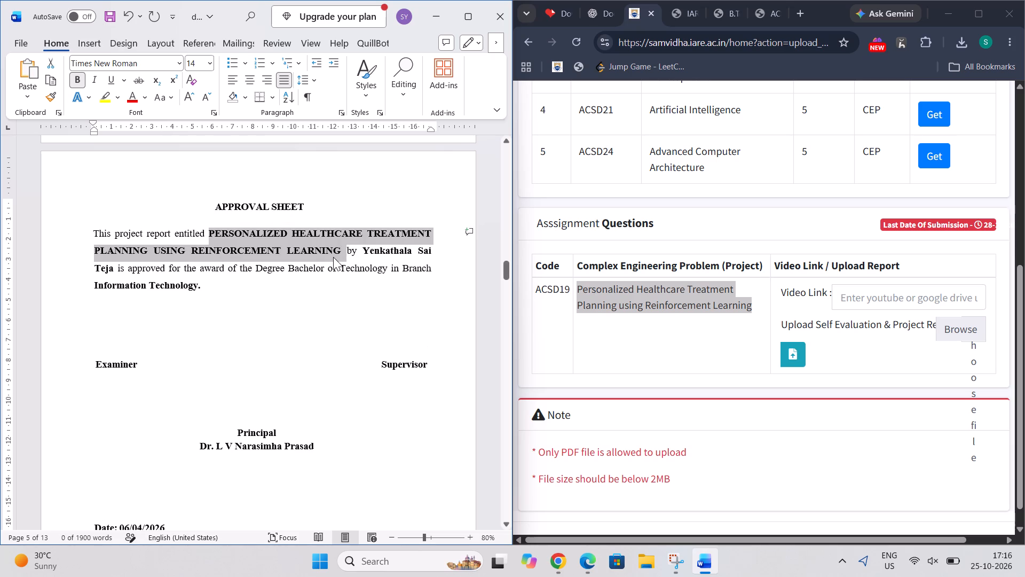
left_click_drag(364, 251, 387, 254)
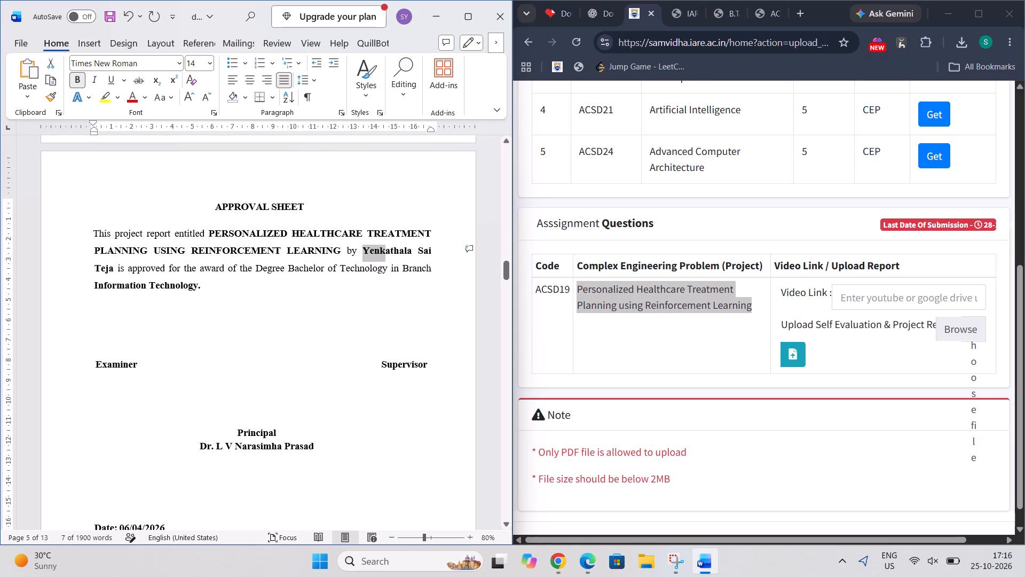
left_click_drag(387, 254, 119, 271)
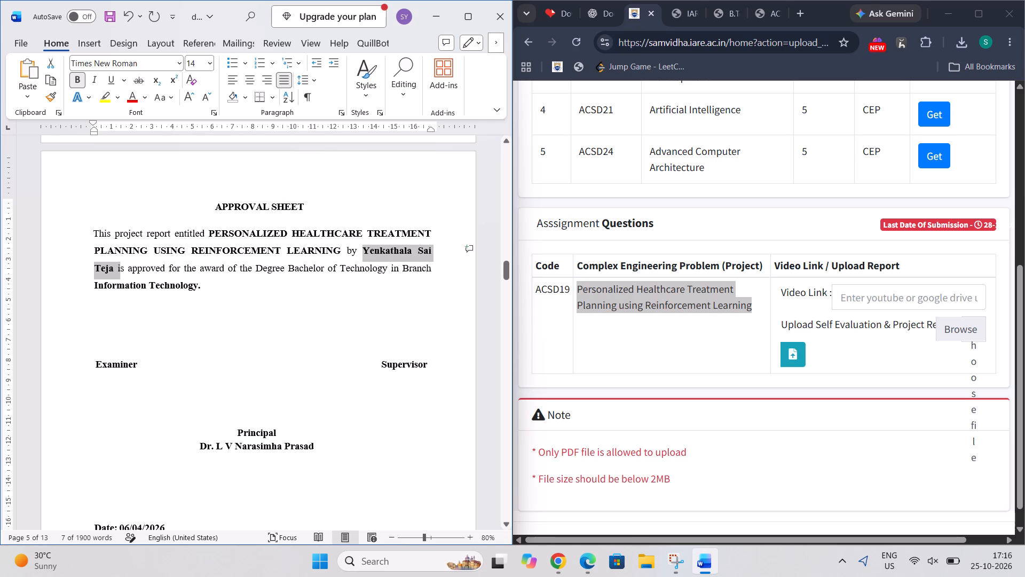
left_click_drag(119, 271, 115, 270)
key("shift+F3")
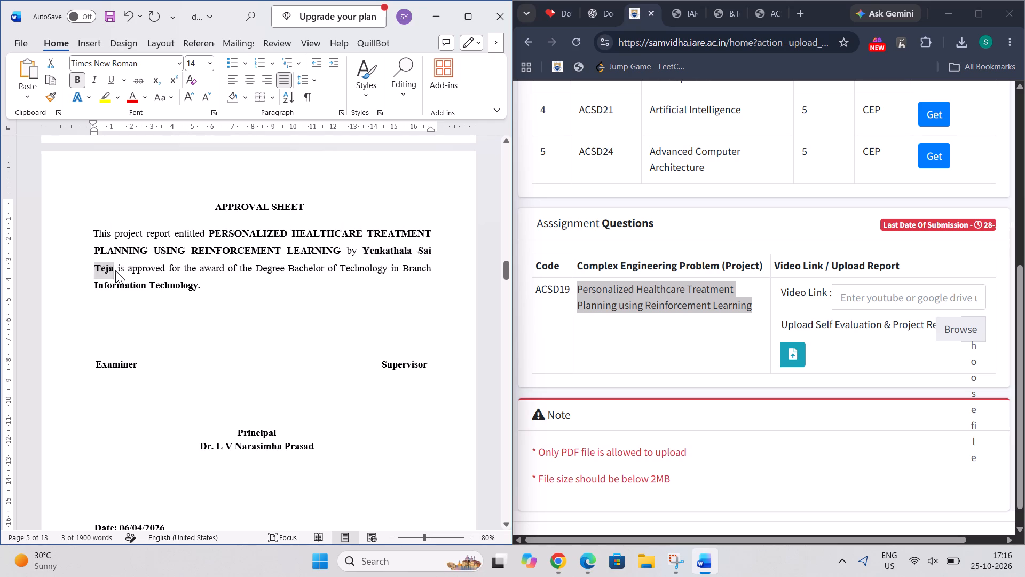
left_click(203, 318)
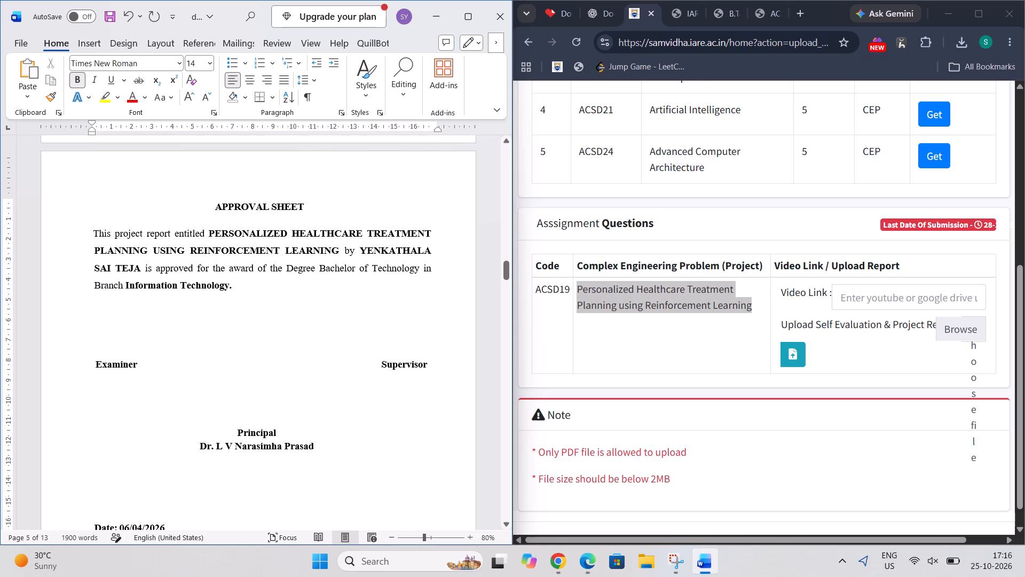
scroll(263, 363, "down", 1)
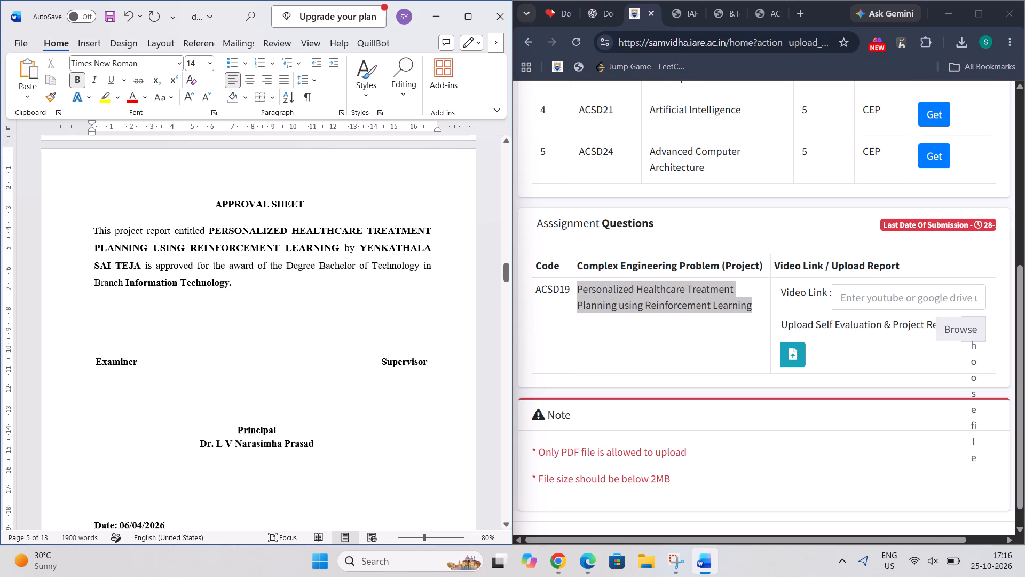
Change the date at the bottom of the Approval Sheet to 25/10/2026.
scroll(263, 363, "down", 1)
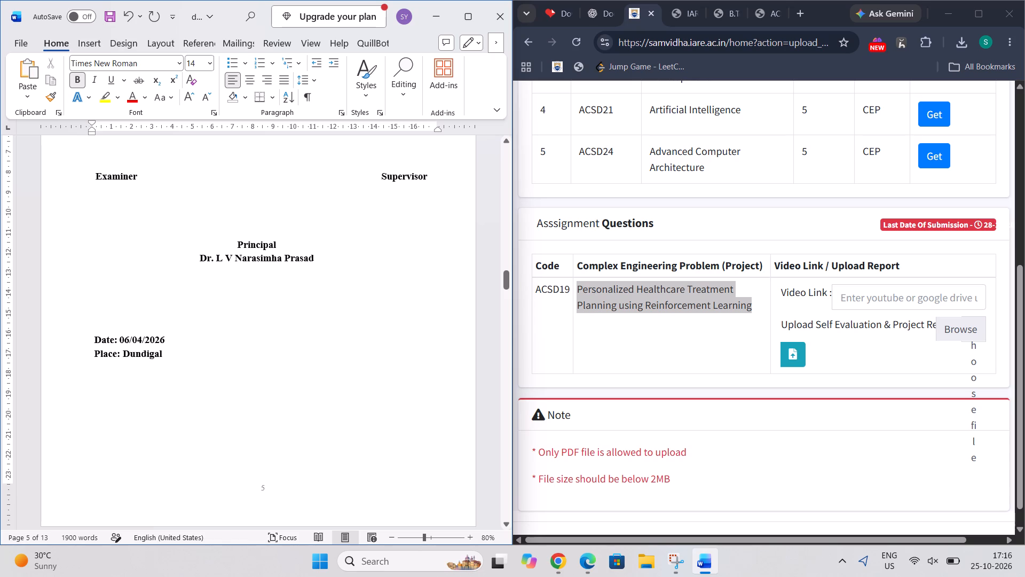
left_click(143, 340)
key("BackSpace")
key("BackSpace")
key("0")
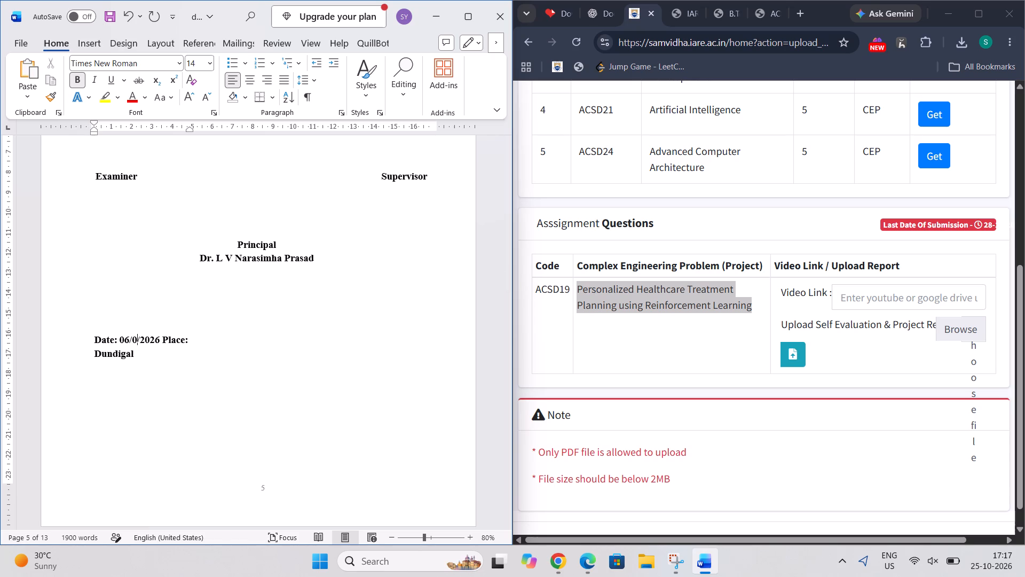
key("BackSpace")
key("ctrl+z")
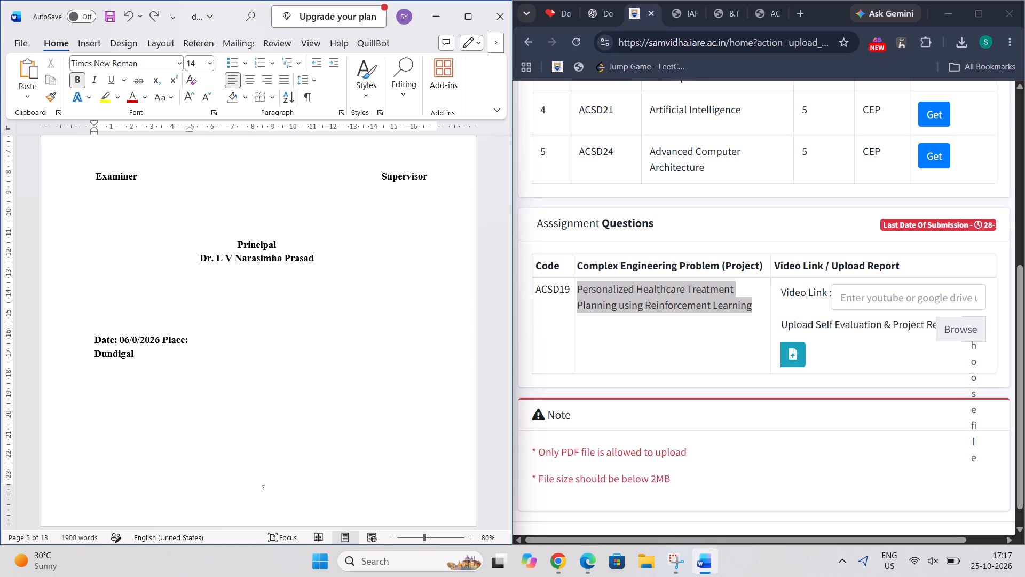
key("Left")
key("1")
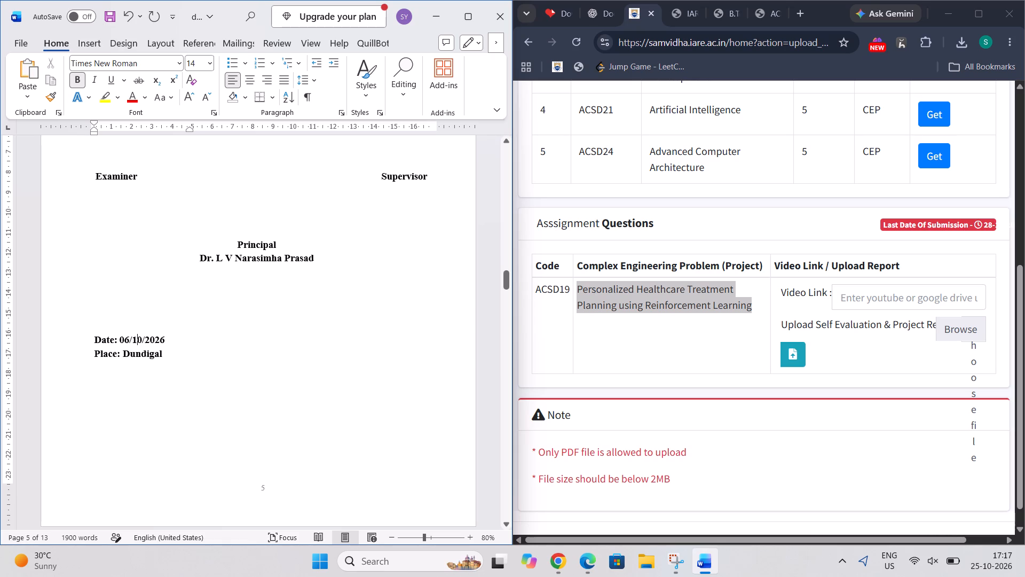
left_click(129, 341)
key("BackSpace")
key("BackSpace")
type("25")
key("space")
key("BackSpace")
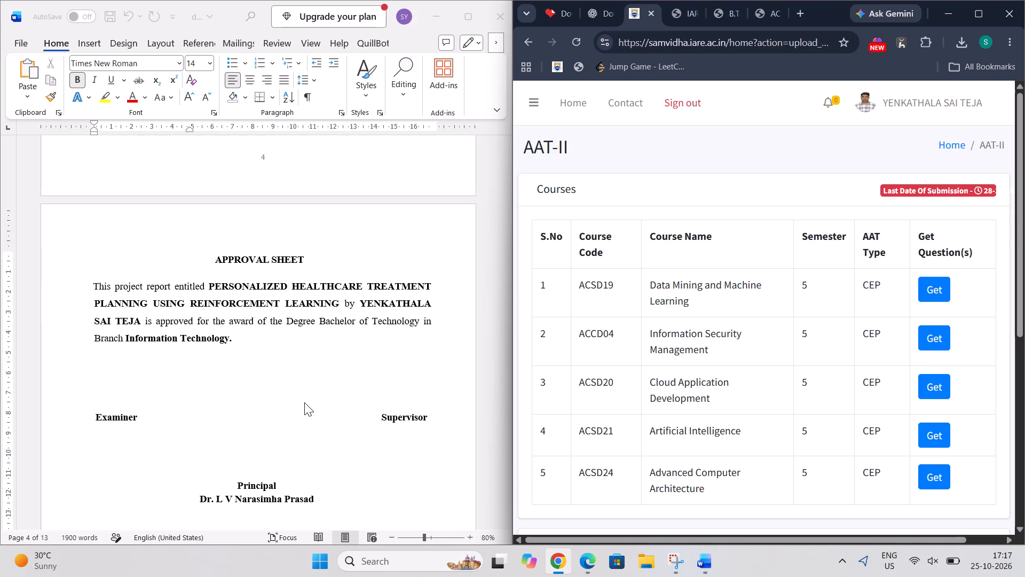
Review the Word report's pages from the Approval Sheet through the Acknowledgement to the Complex Engineering Problems student details.
scroll(304, 402, "down", 1)
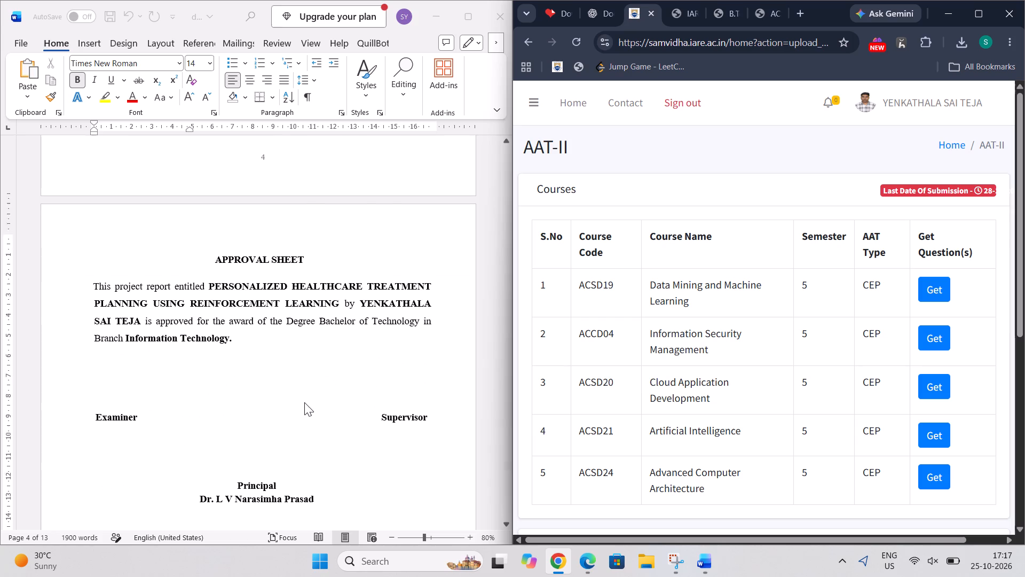
scroll(304, 402, "down", 2)
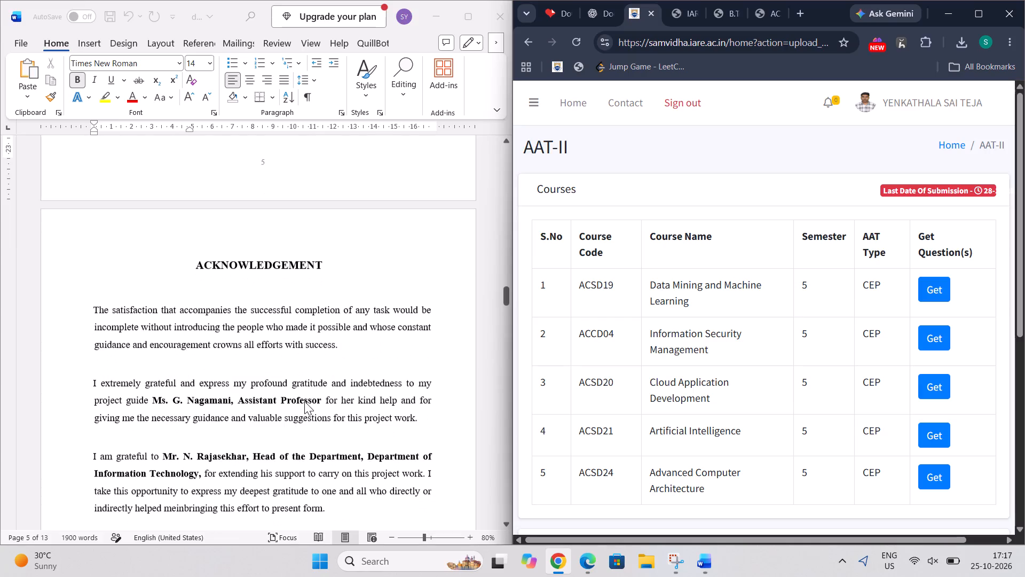
scroll(735, 288, "up", 1)
scroll(661, 283, "down", 1)
scroll(448, 337, "down", 1)
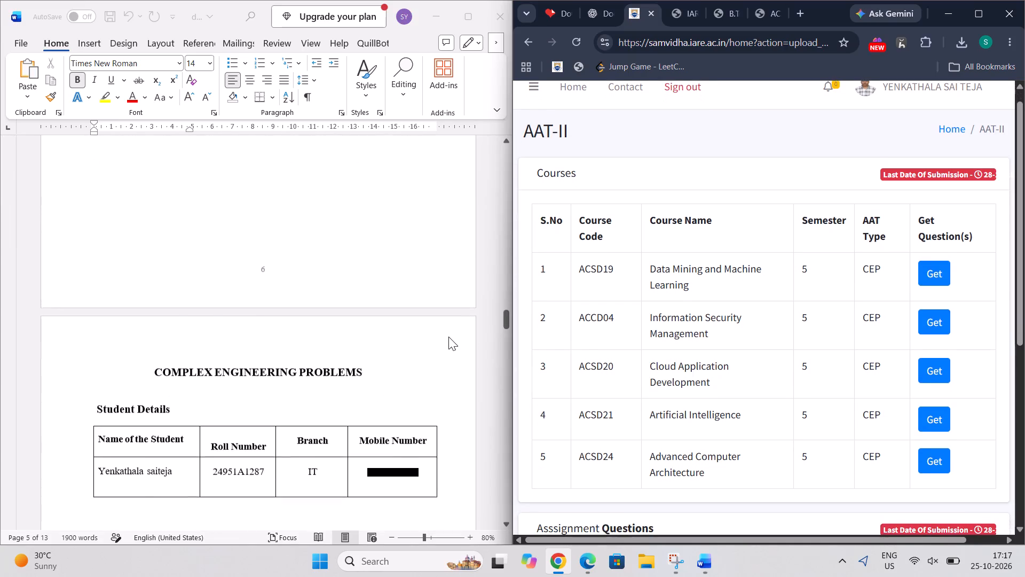
scroll(448, 337, "up", 1)
scroll(405, 384, "up", 1)
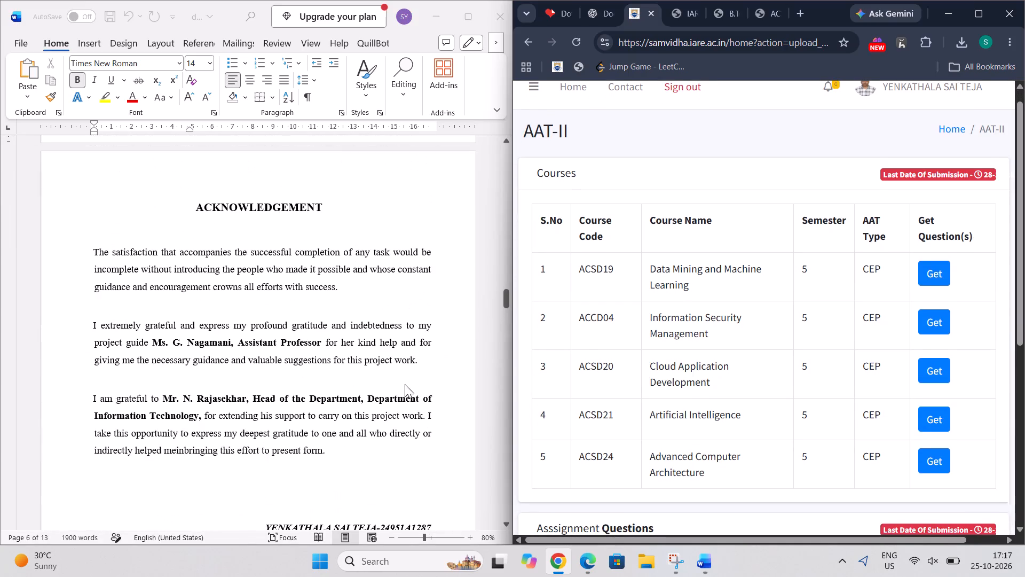
scroll(405, 384, "up", 2)
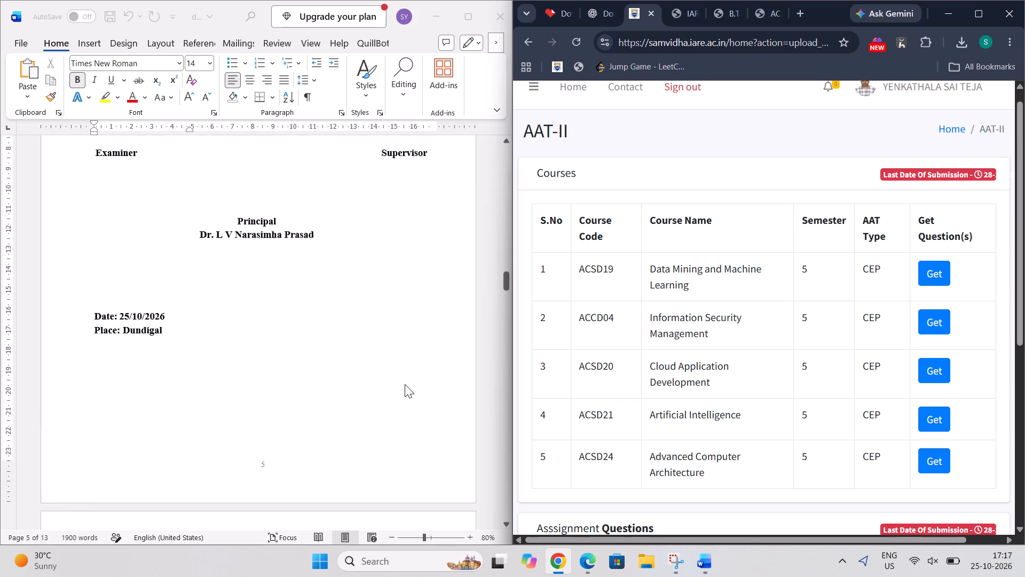
scroll(405, 384, "up", 1)
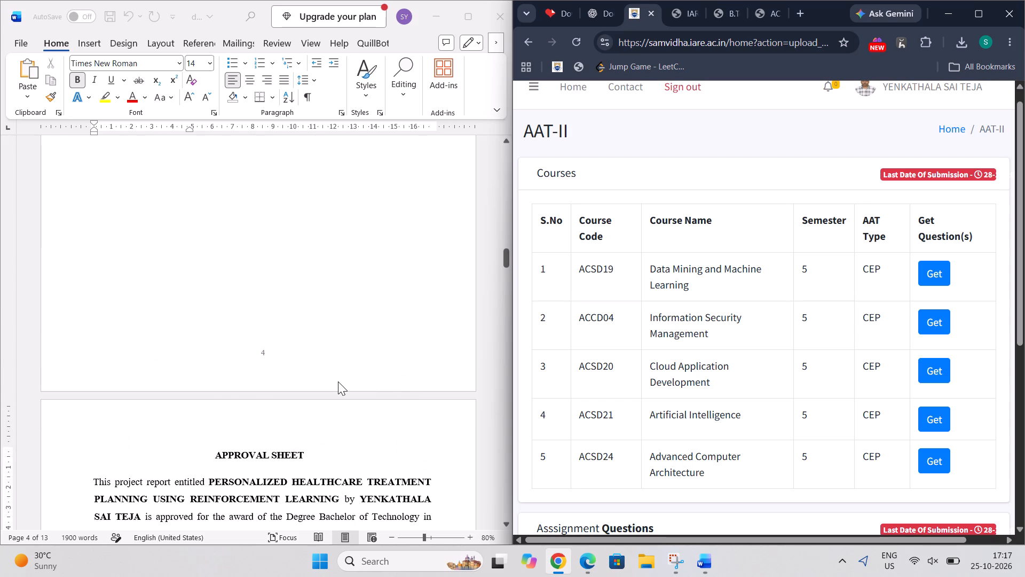
Undo the Approval Sheet's date change and uppercase conversion, and delete the stray "c" before the project title.
key("ctrl+z")
key("ctrl+z")
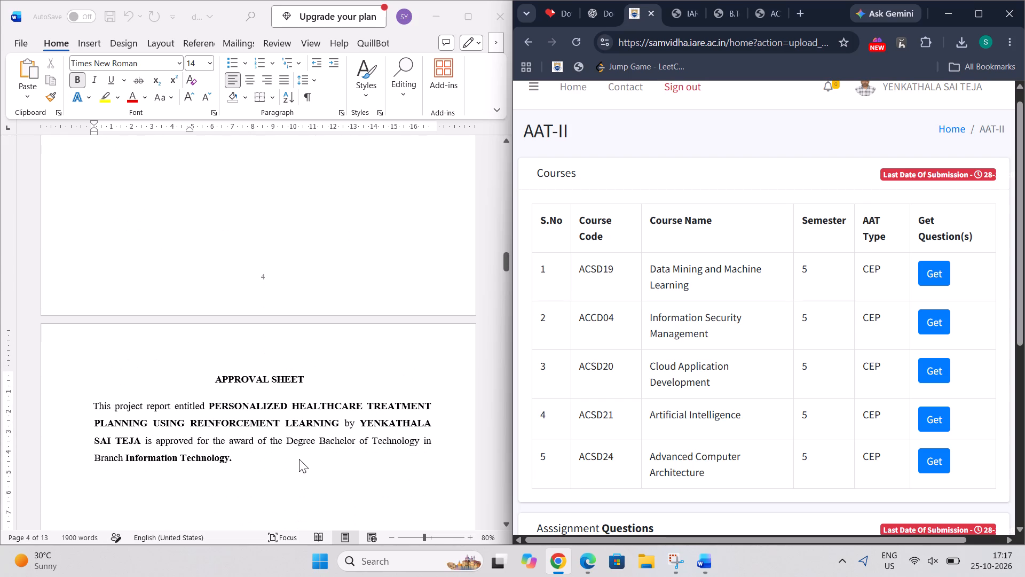
left_click(274, 457)
key("ctrl+z")
key("ctrl+z")
key("ctrl+z")
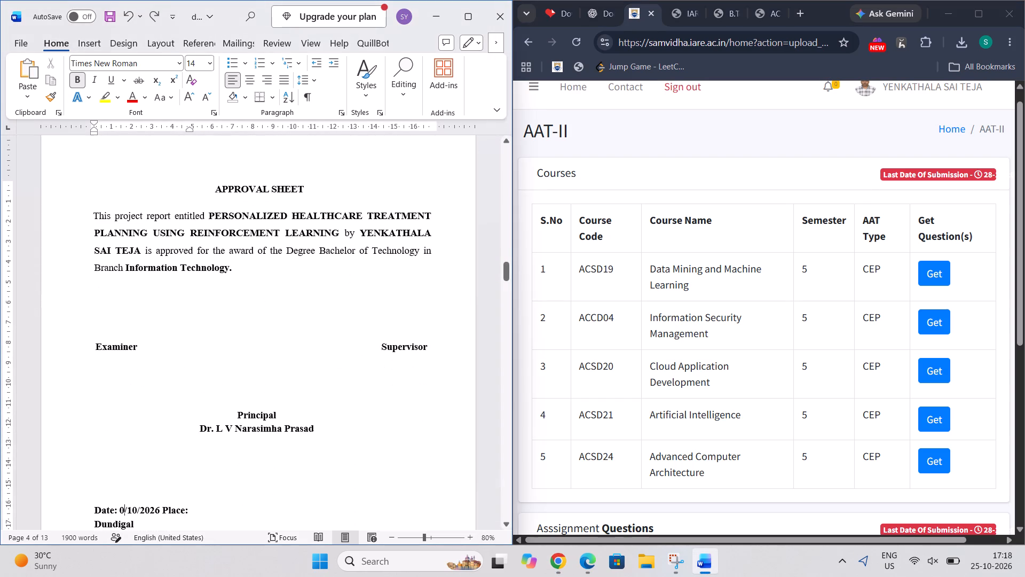
key("ctrl+z")
key("ctrl+z")
key("ctrl+z")
key("ctrl+z")
key("ctrl+z")
key("ctrl+z")
key("ctrl+z")
key("ctrl+z")
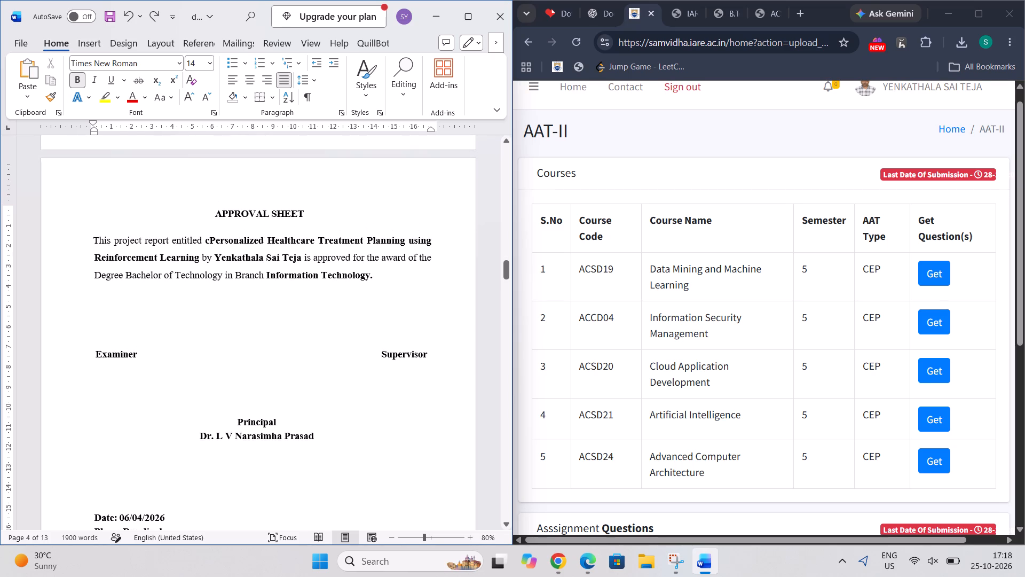
key("BackSpace")
Change the student's name in the Certificate paragraph from all uppercase to capitalised initials only.
scroll(287, 263, "up", 1)
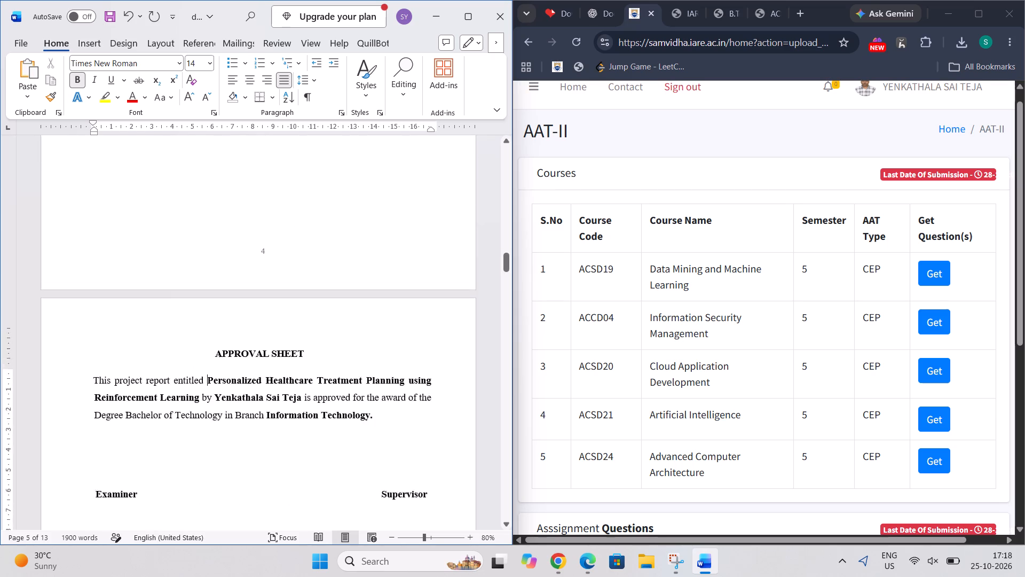
scroll(287, 263, "up", 1)
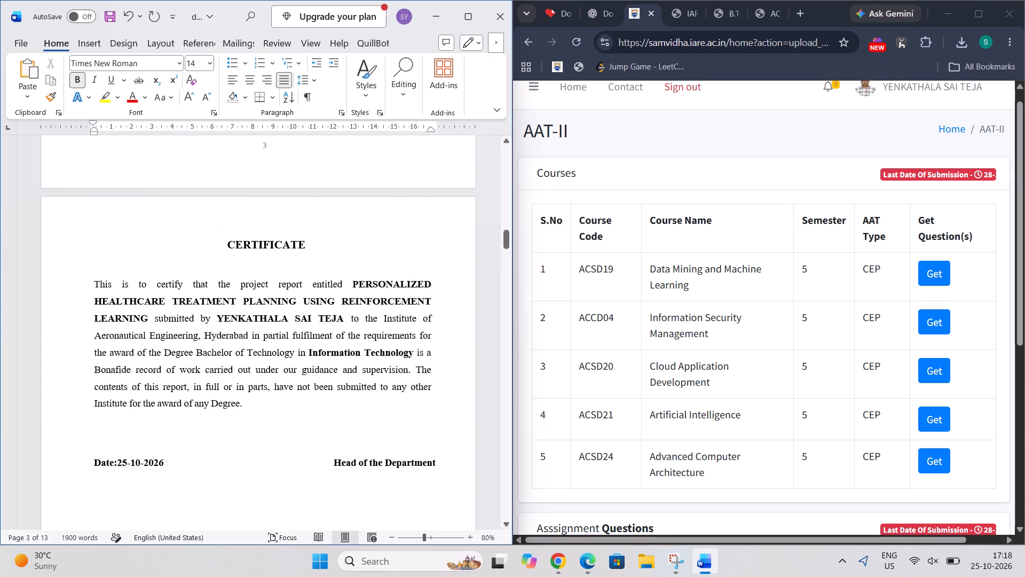
left_click_drag(344, 318, 233, 323)
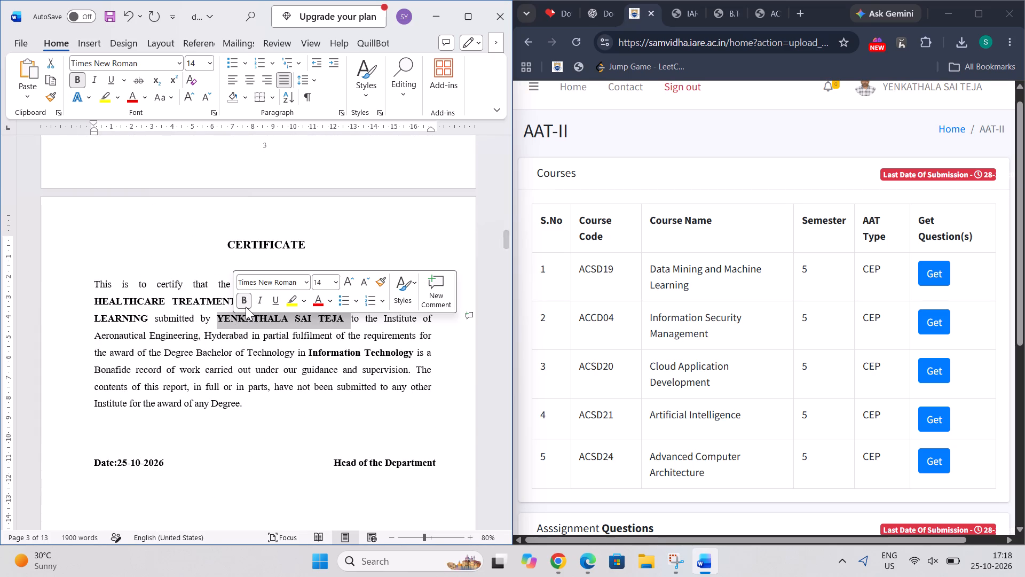
key("shift+F3")
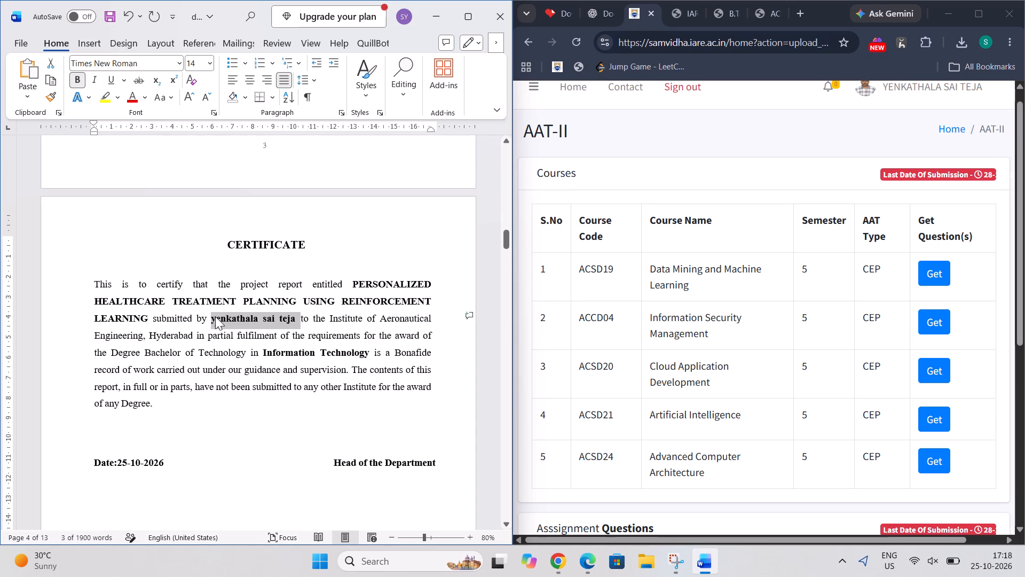
left_click(214, 317)
key("BackSpace")
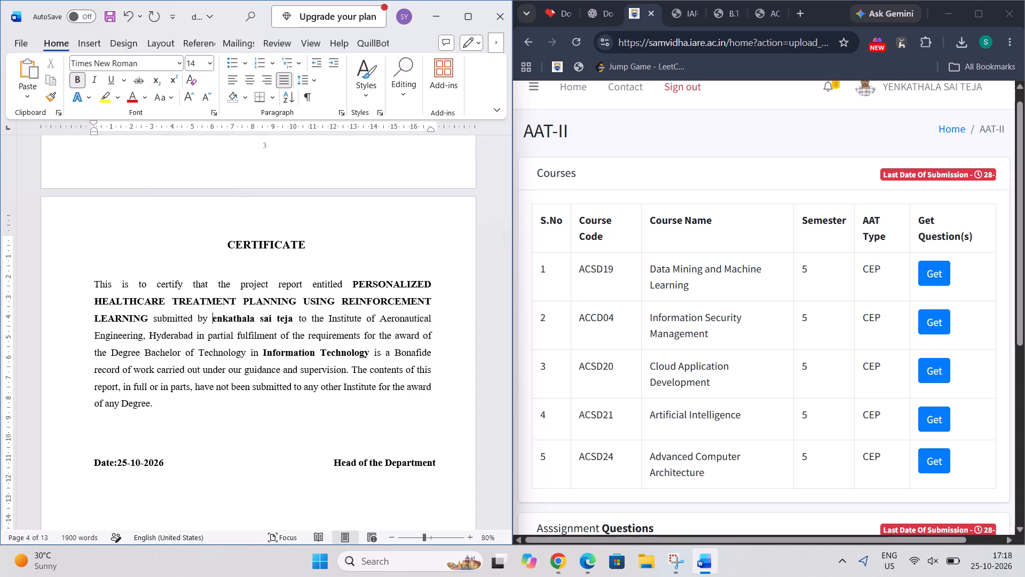
left_click(214, 317, "shift")
key("shift+y")
left_click(241, 322)
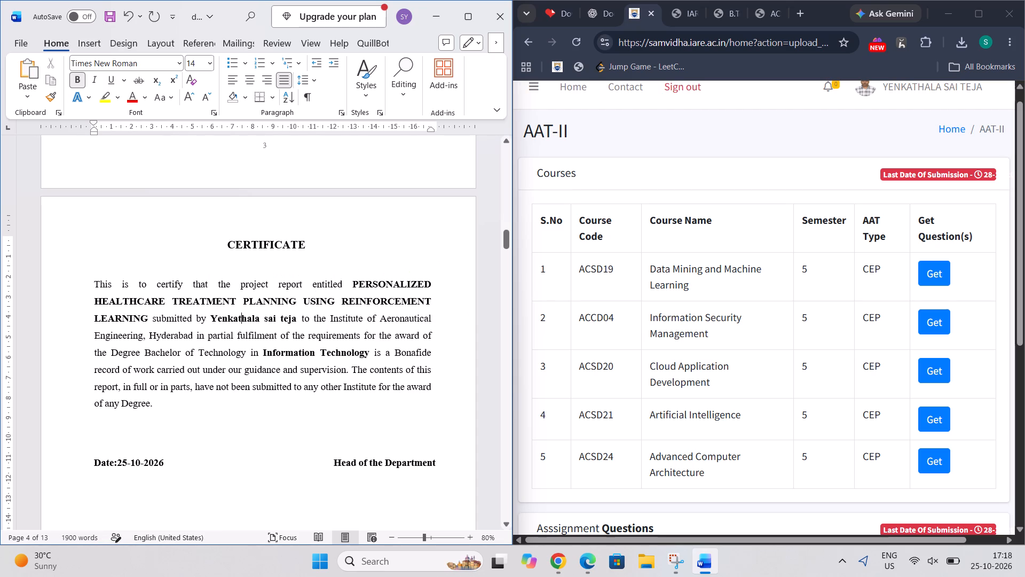
left_click(269, 315)
key("BackSpace")
key("shift+s")
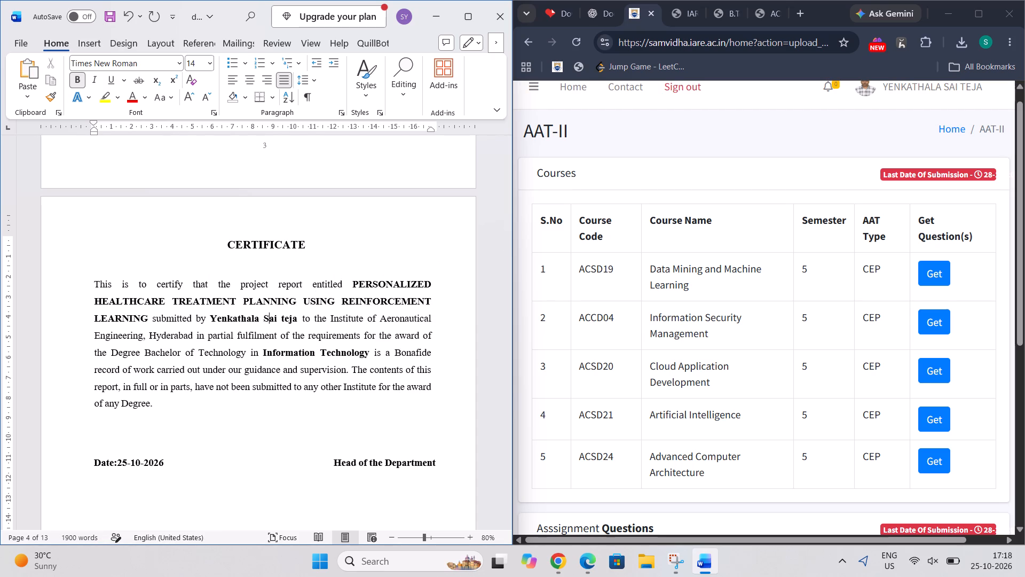
left_click(286, 317)
key("BackSpace")
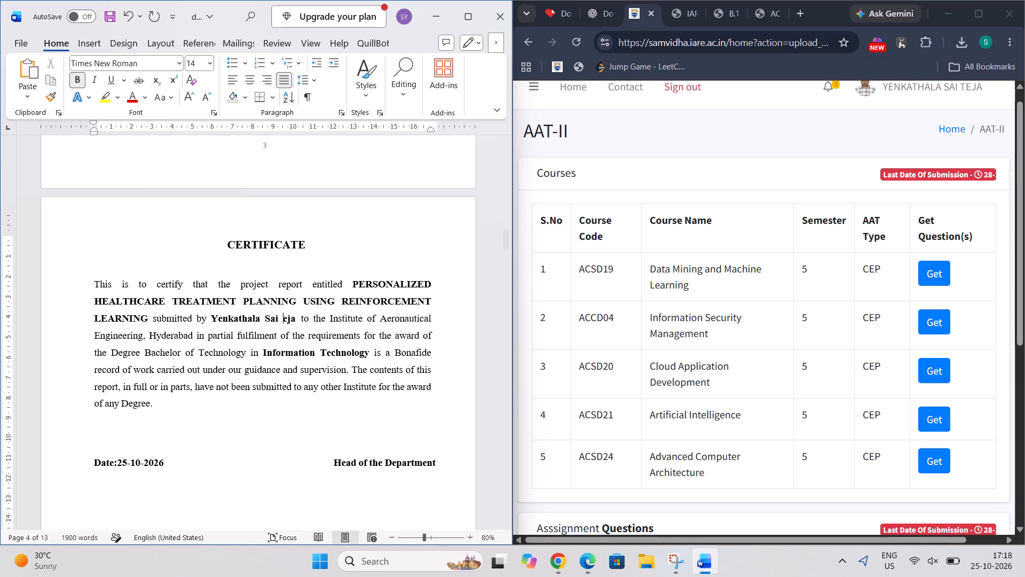
key("shift+t")
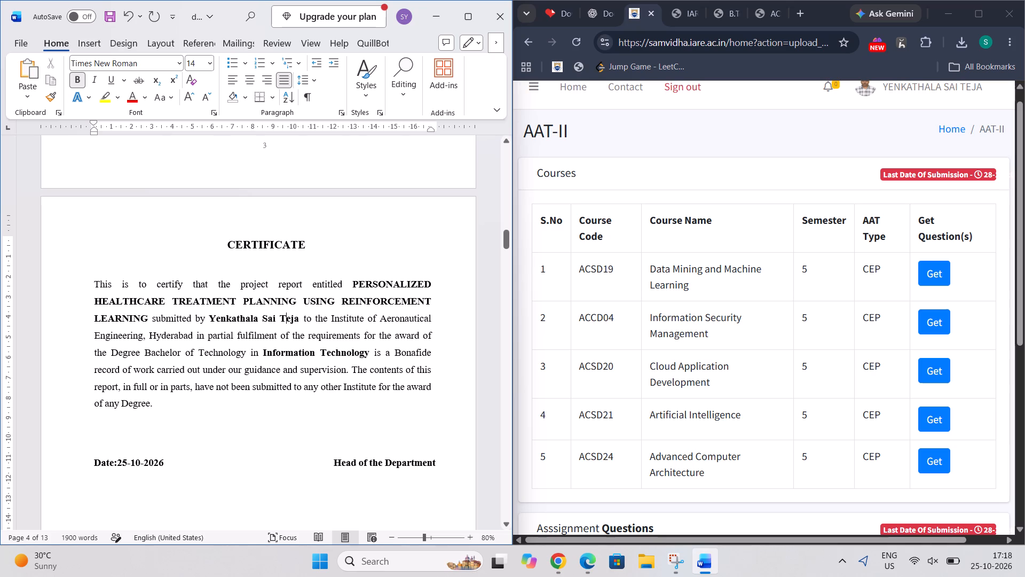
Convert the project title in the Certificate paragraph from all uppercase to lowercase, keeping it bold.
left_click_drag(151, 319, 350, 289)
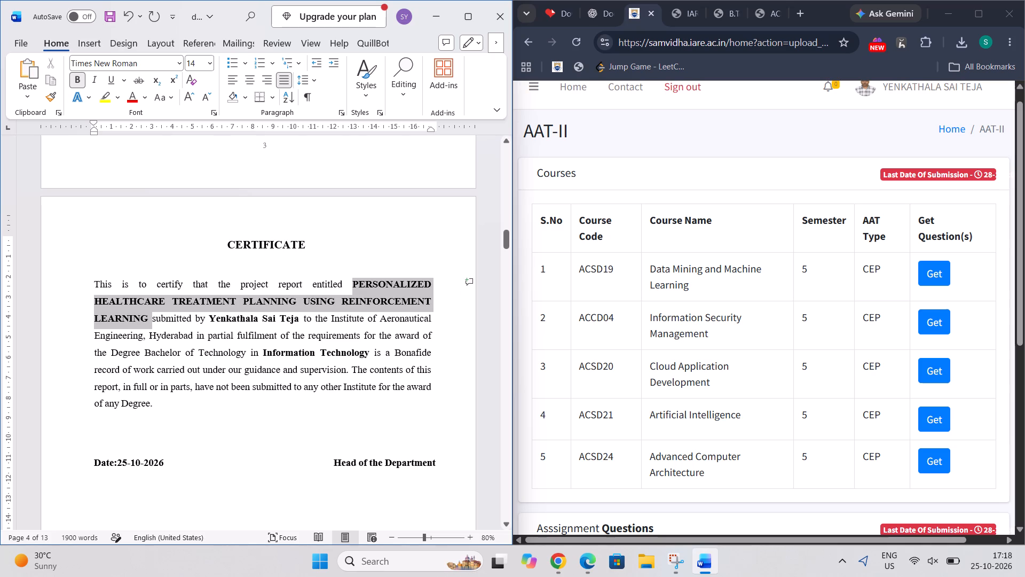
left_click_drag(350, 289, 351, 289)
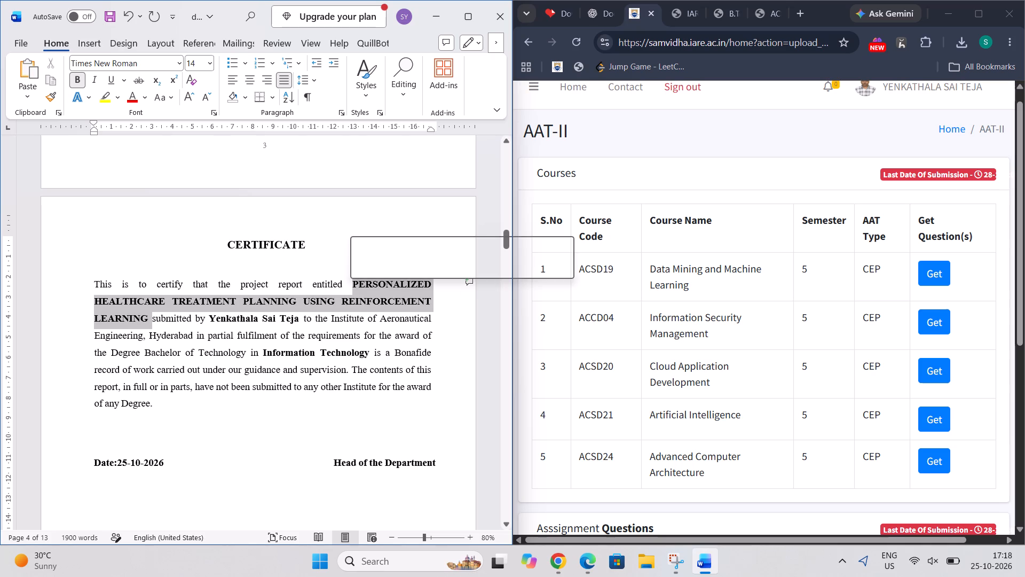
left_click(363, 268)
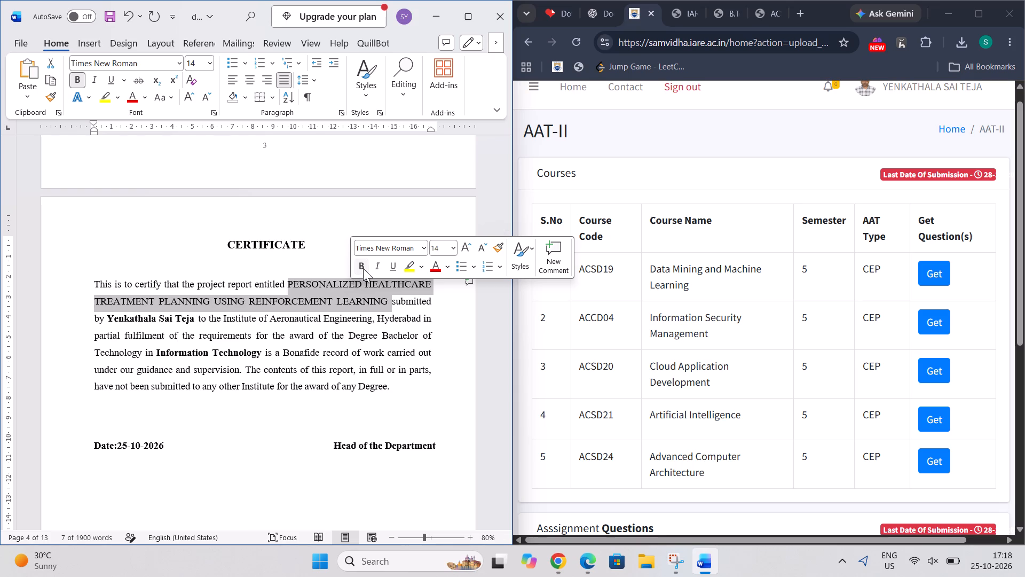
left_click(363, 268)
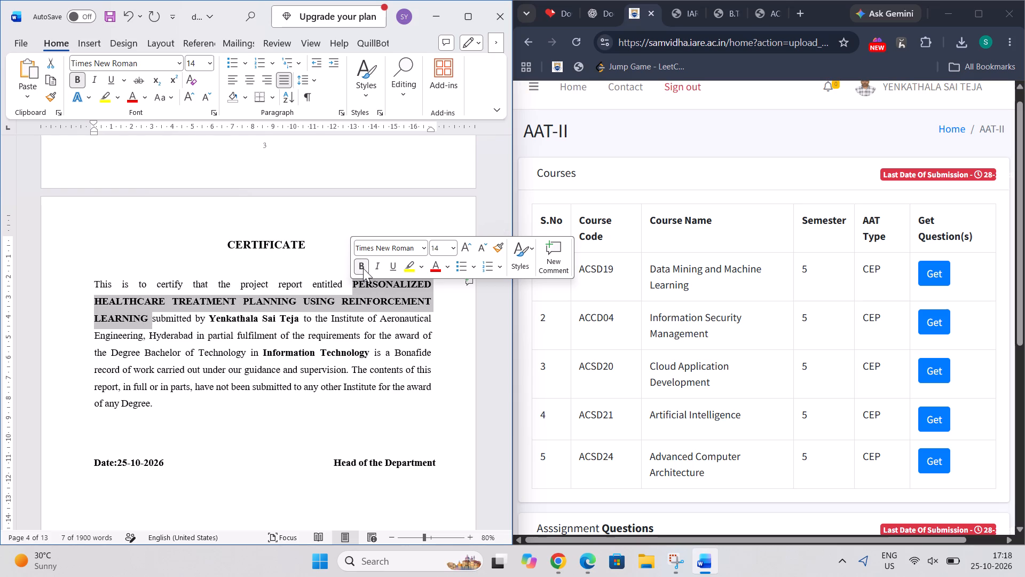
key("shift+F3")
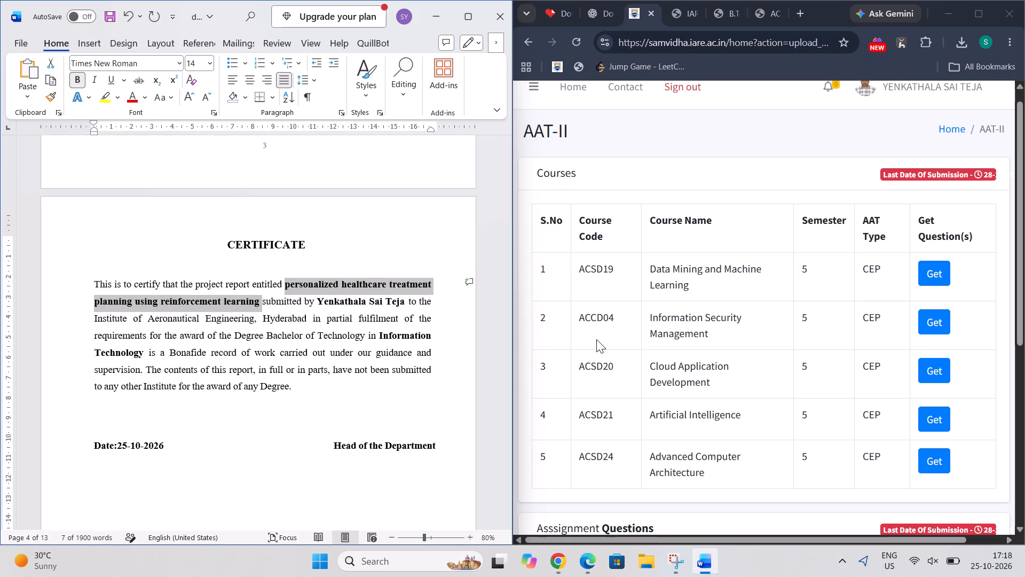
Replace the Certificate's project title with "Personalized Healthcare Treatment Planning using Reinforcement Learning", copied from the ACSD19 assignment on Chrome's AAT-II page.
scroll(596, 339, "down", 3)
left_click(622, 451)
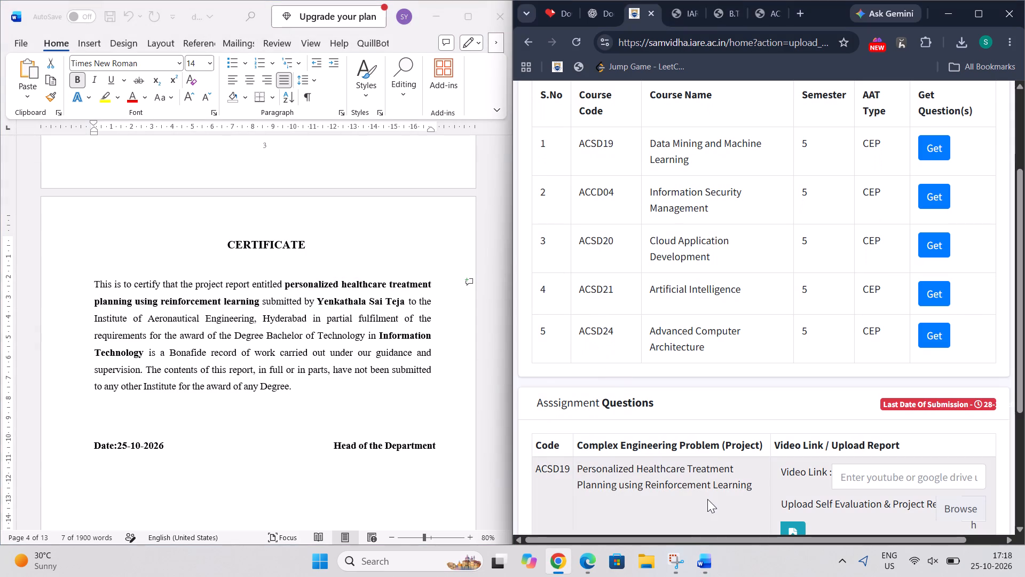
left_click_drag(757, 480, 581, 469)
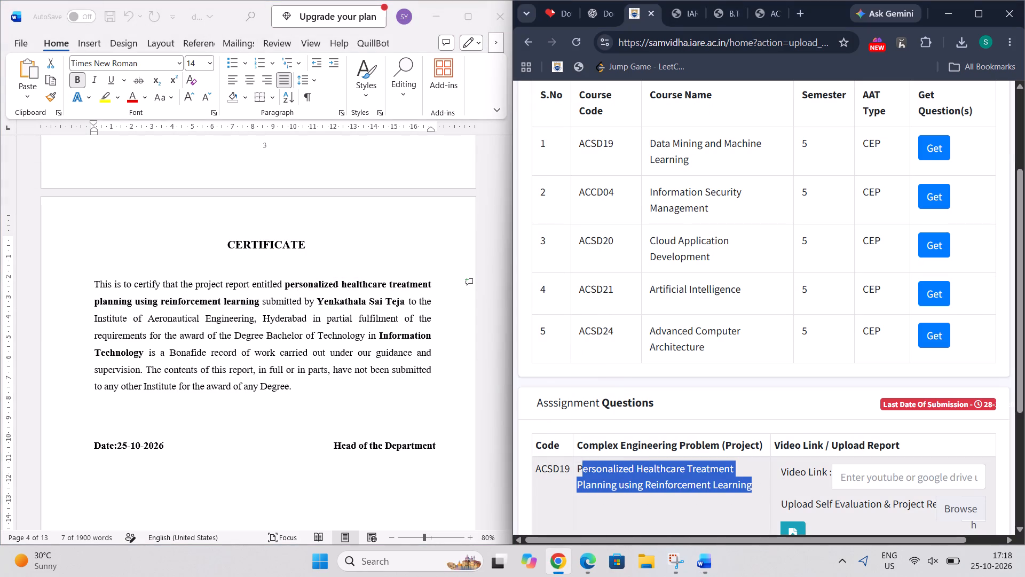
left_click_drag(581, 469, 577, 469)
key("ctrl+c")
left_click_drag(249, 299, 266, 301)
left_click(262, 301)
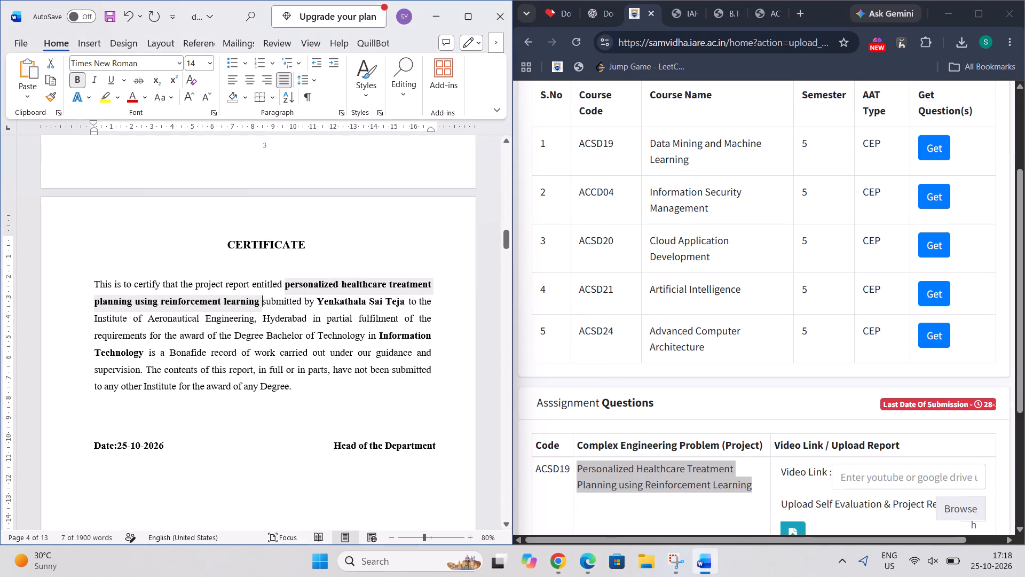
left_click_drag(259, 301, 286, 292)
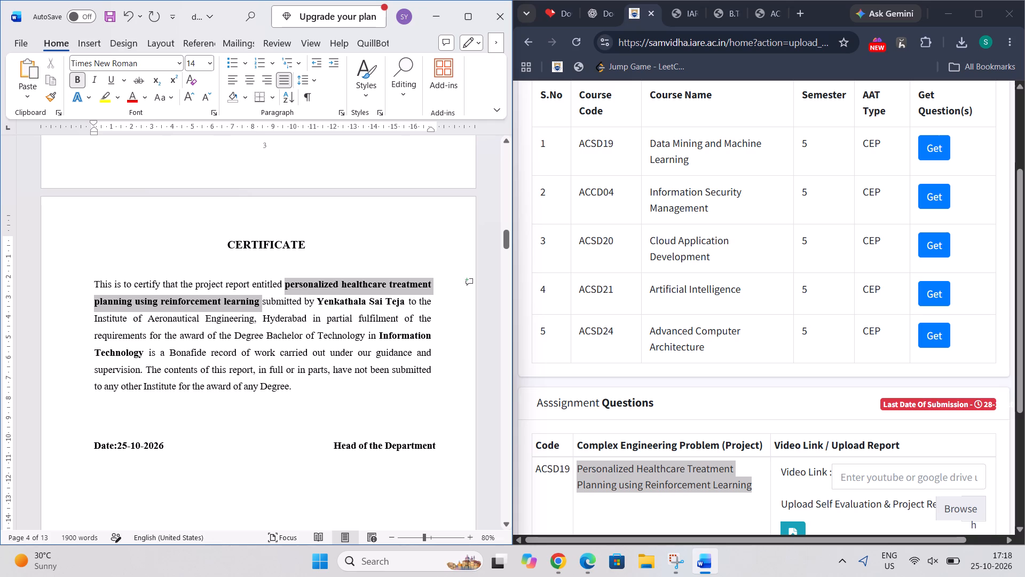
left_click_drag(286, 292, 290, 289)
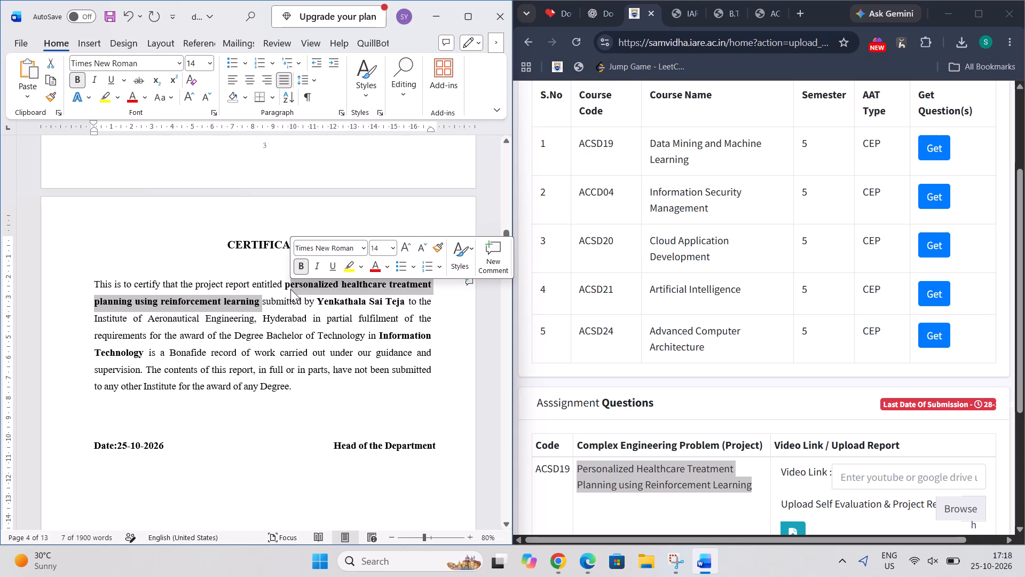
key("BackSpace")
key("ctrl+v")
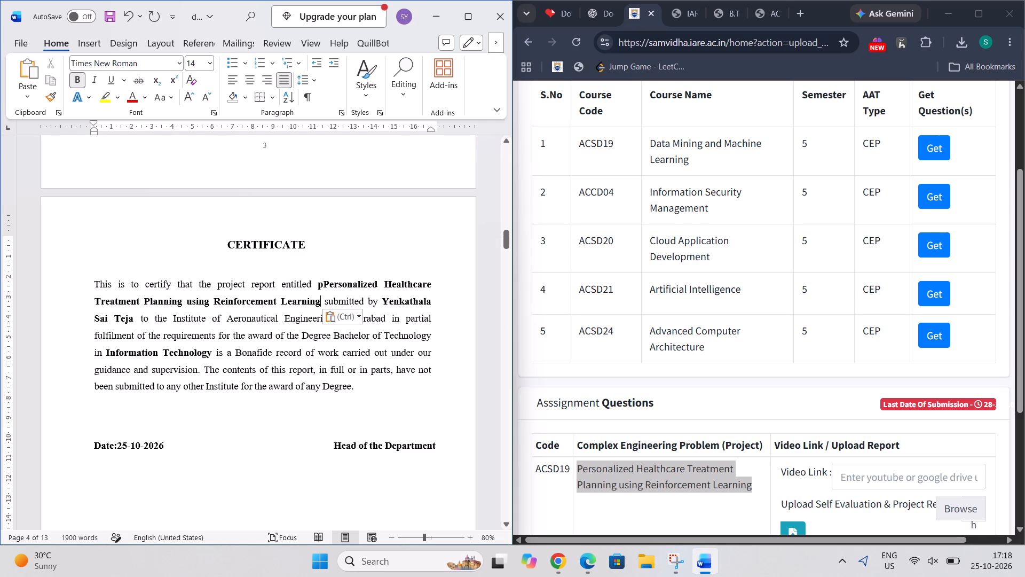
left_click(324, 284)
key("BackSpace")
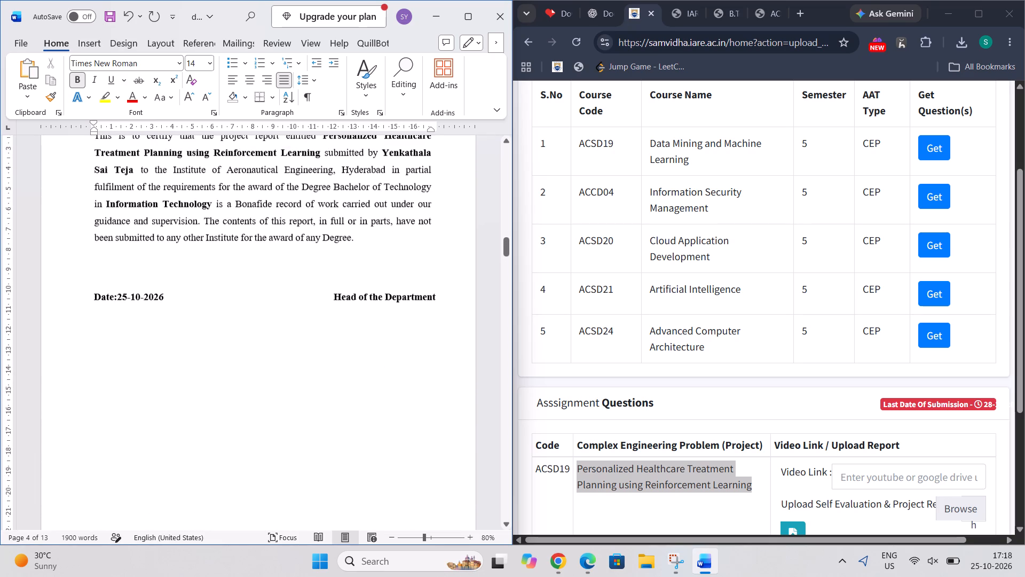
Set the Approval Sheet's date to 25/10/2026 and save the report.
scroll(223, 387, "down", 1)
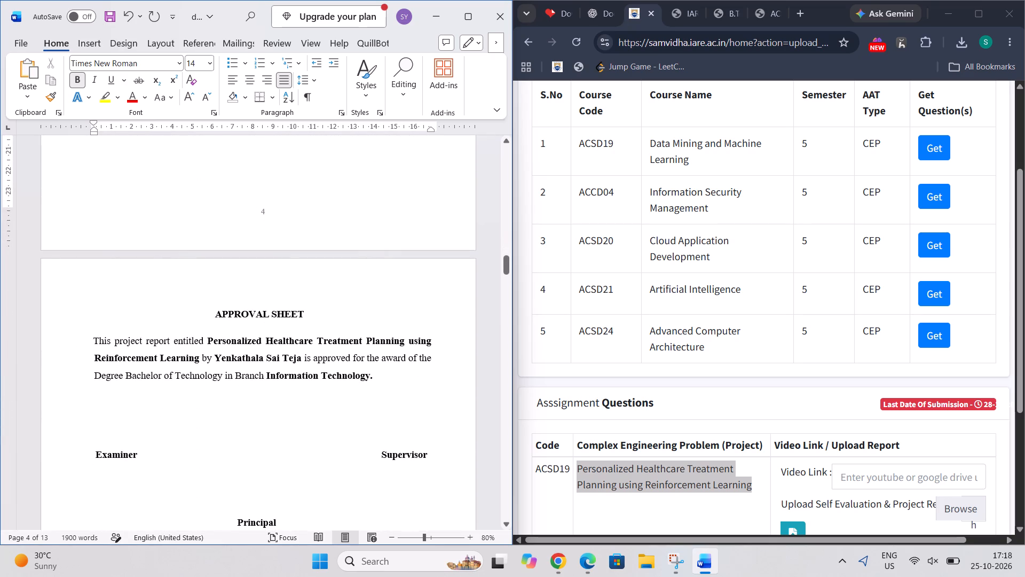
scroll(322, 406, "down", 1)
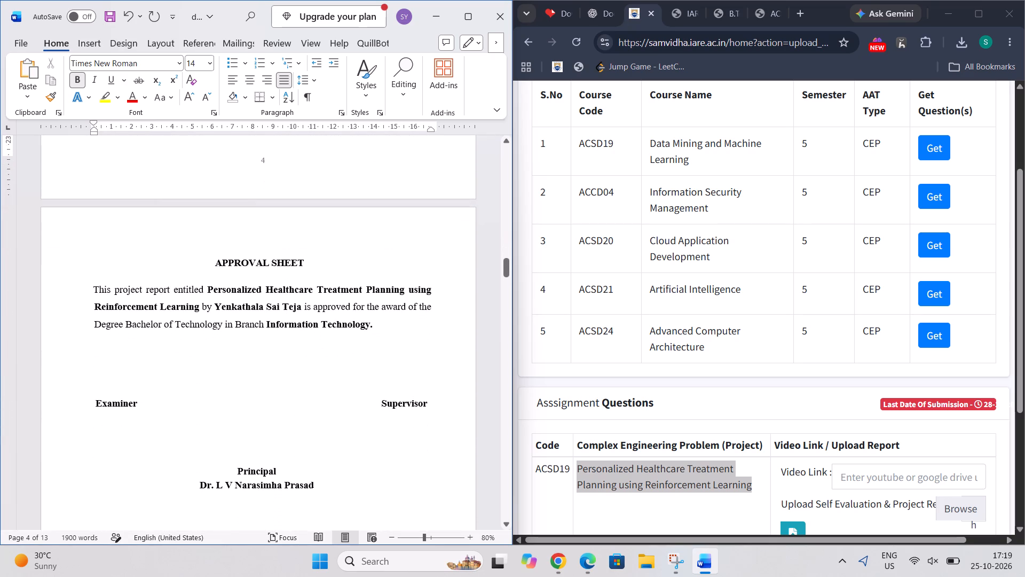
scroll(305, 399, "down", 1)
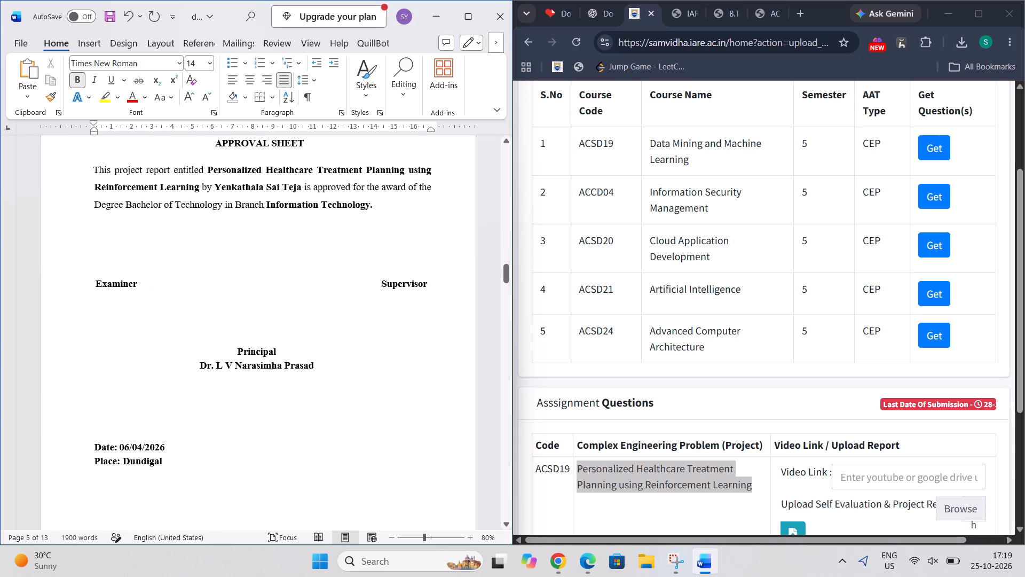
left_click(143, 443)
key("BackSpace")
key("BackSpace")
type("10")
left_click(127, 449)
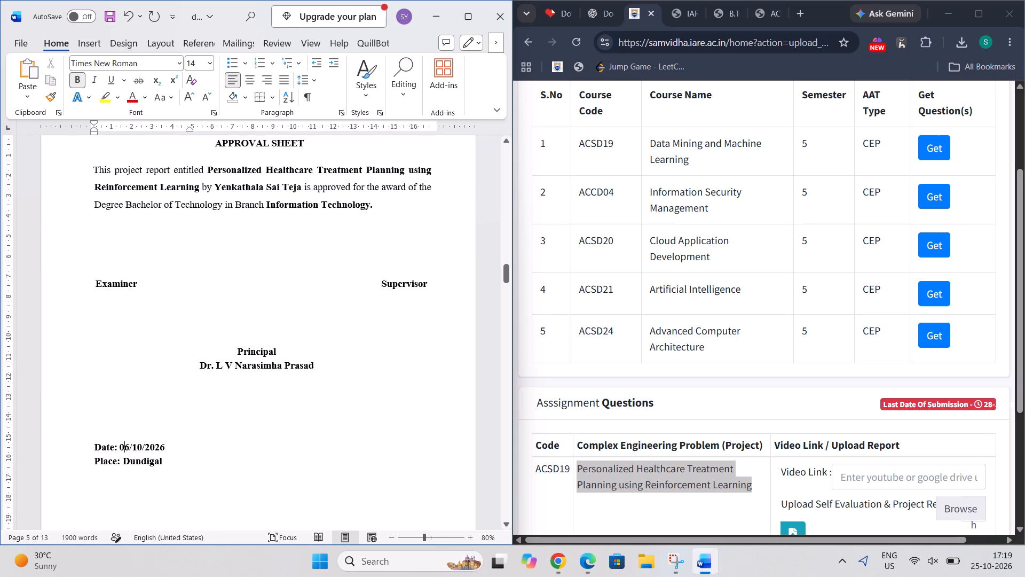
key("Right")
key("BackSpace")
key("BackSpace")
type("25")
key("space")
key("BackSpace")
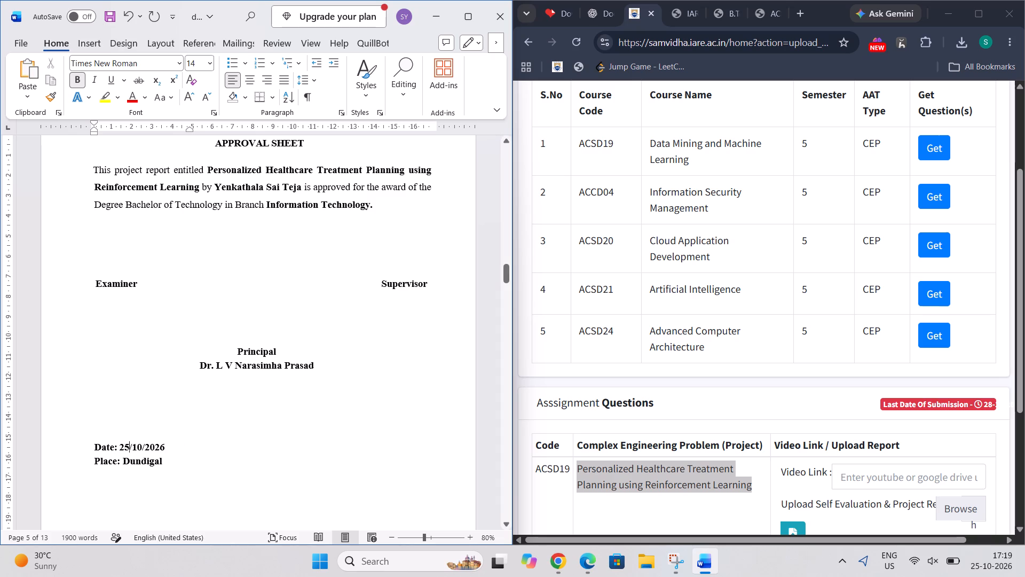
scroll(206, 447, "down", 1)
key("ctrl+s")
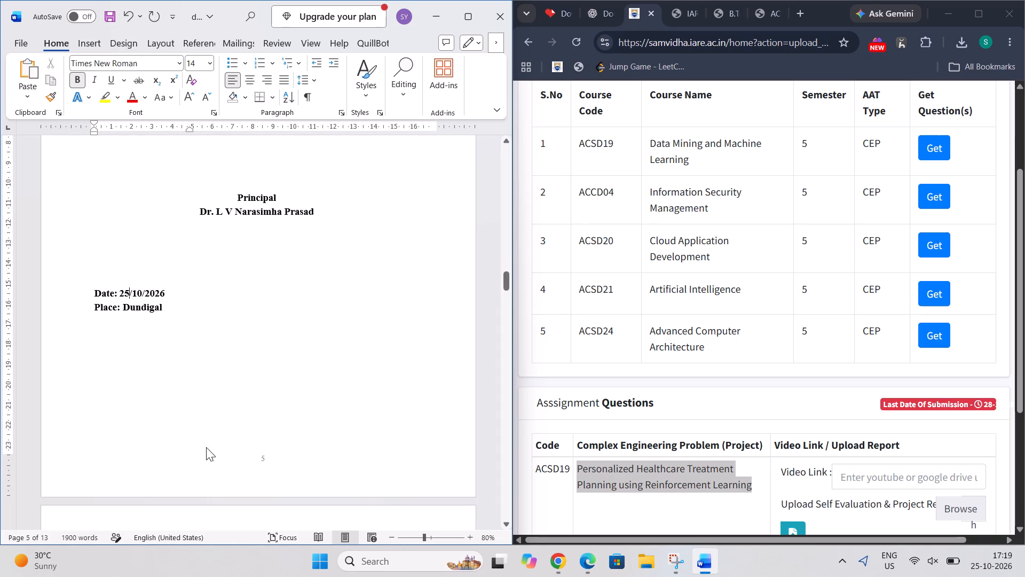
Check the titles, student name and dates on the declaration, Certificate and Approval Sheet pages.
scroll(232, 402, "up", 1)
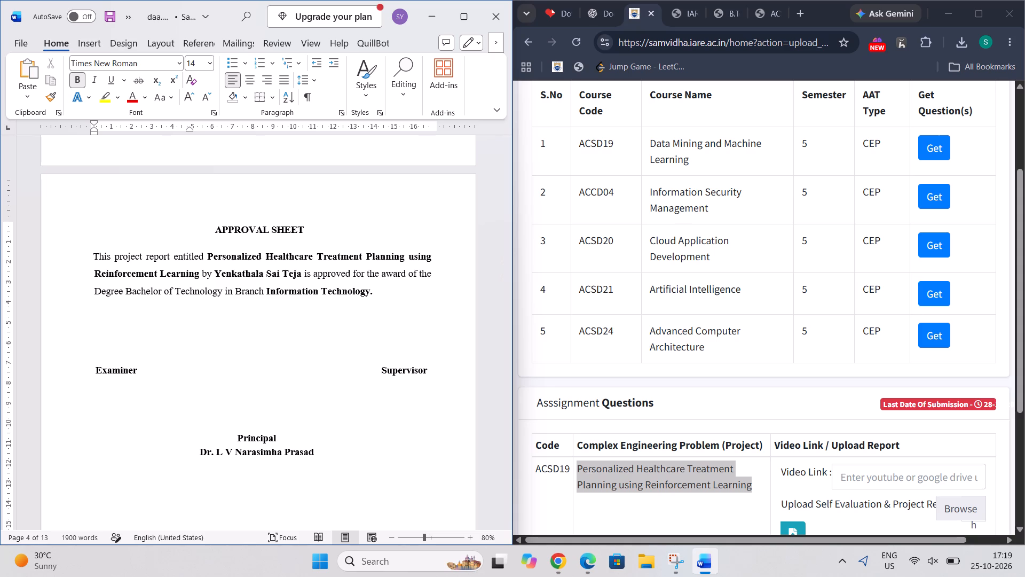
scroll(232, 402, "up", 2)
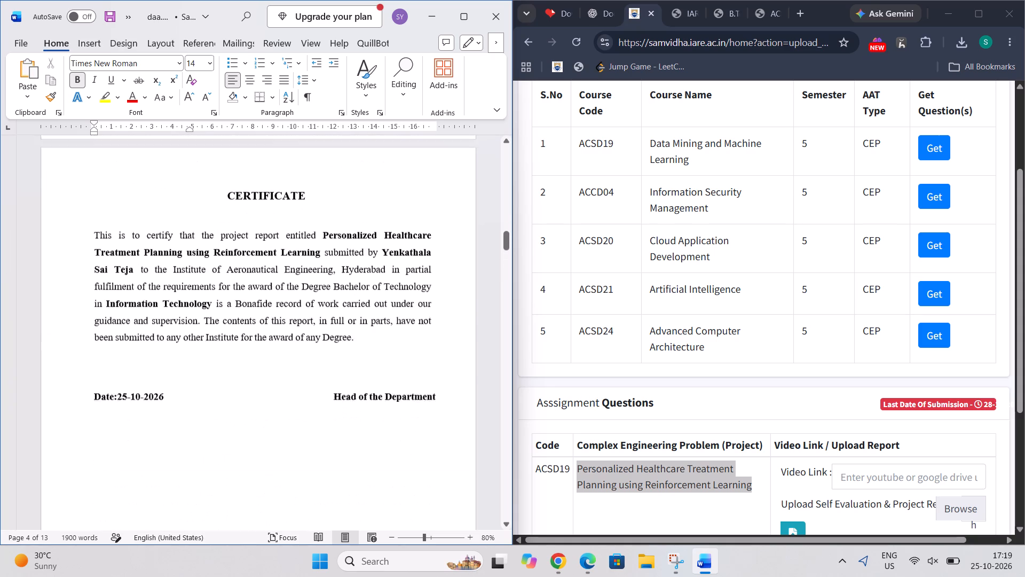
scroll(232, 402, "up", 2)
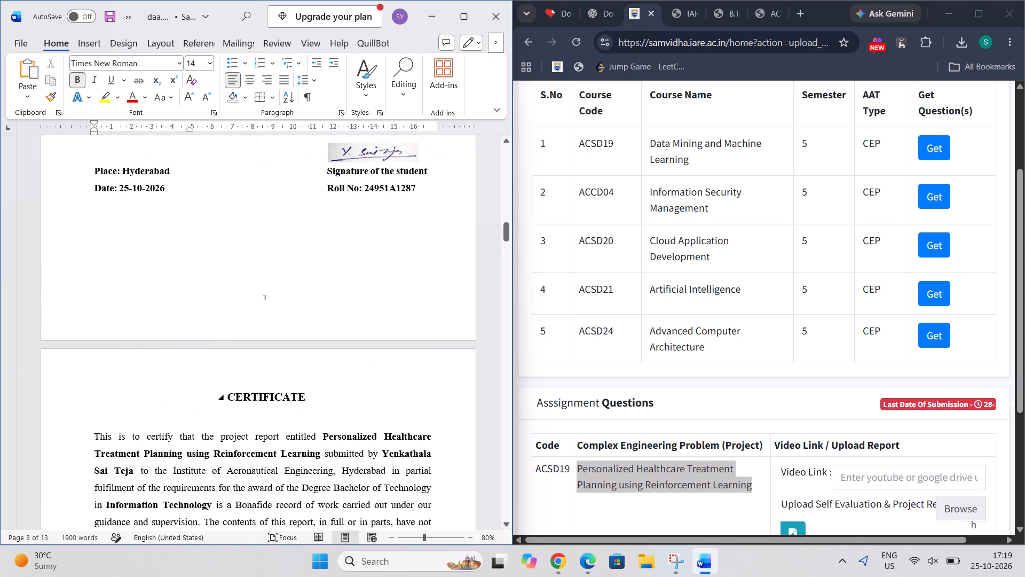
scroll(247, 435, "up", 1)
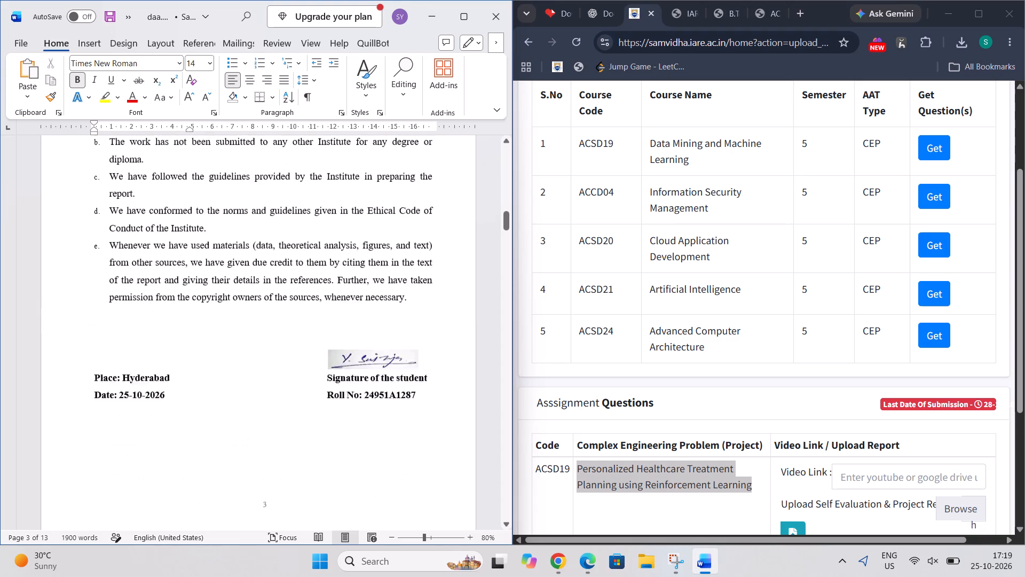
scroll(247, 435, "up", 2)
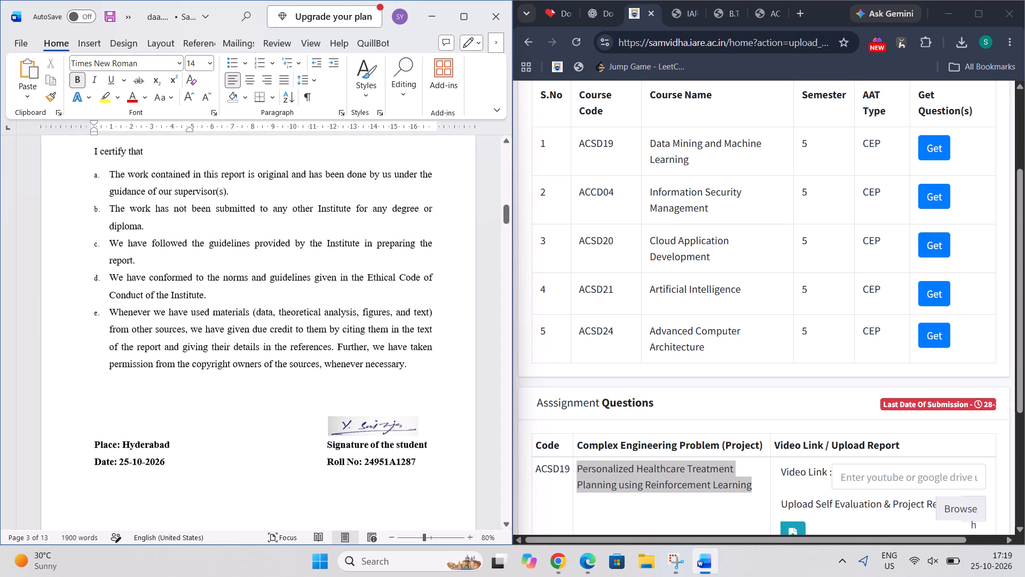
scroll(247, 435, "up", 1)
scroll(247, 435, "down", 2)
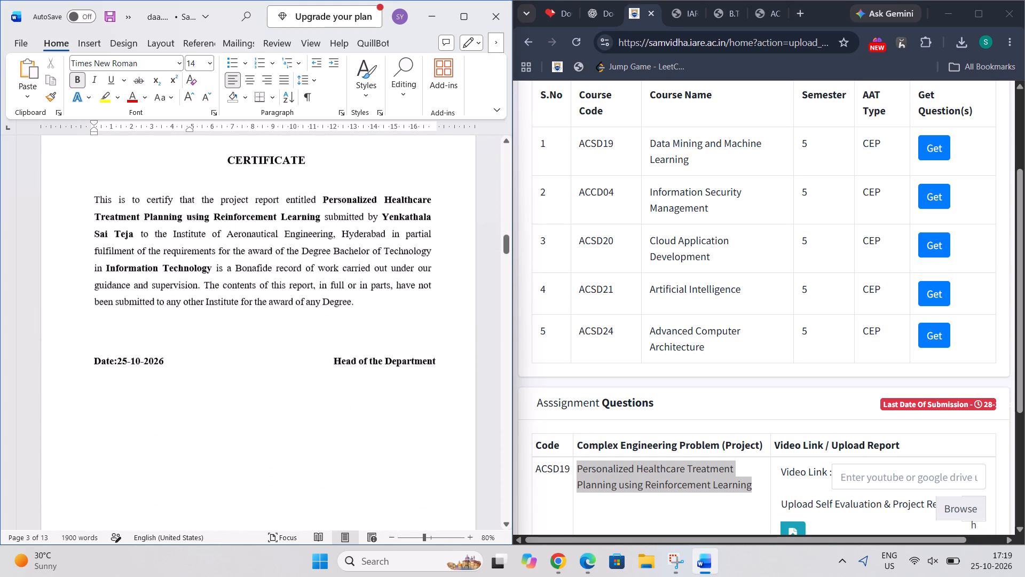
scroll(247, 435, "down", 3)
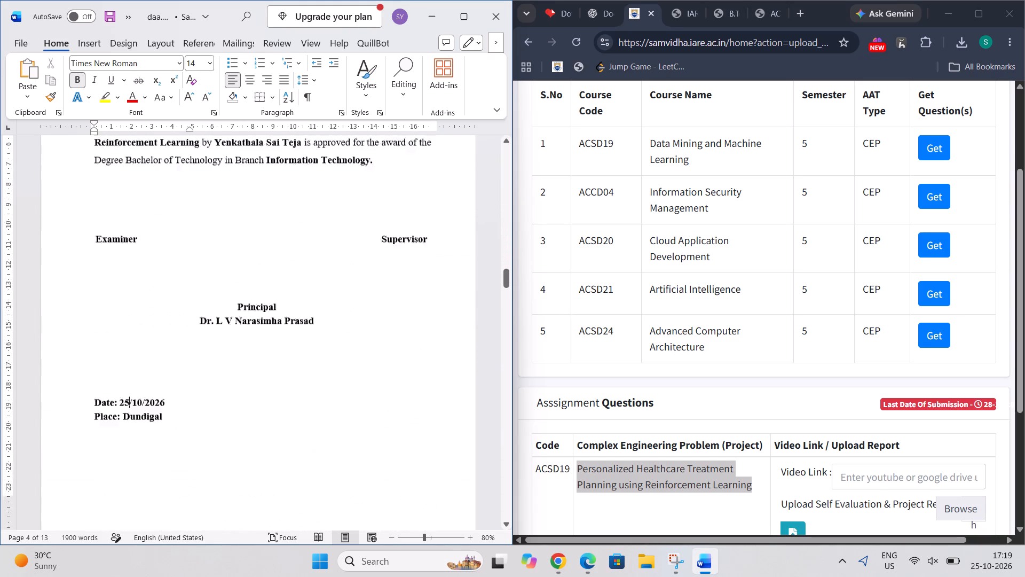
scroll(247, 435, "down", 1)
Compare the Certificate with the Approval Sheet again and review the Acknowledgement page.
scroll(247, 435, "up", 1)
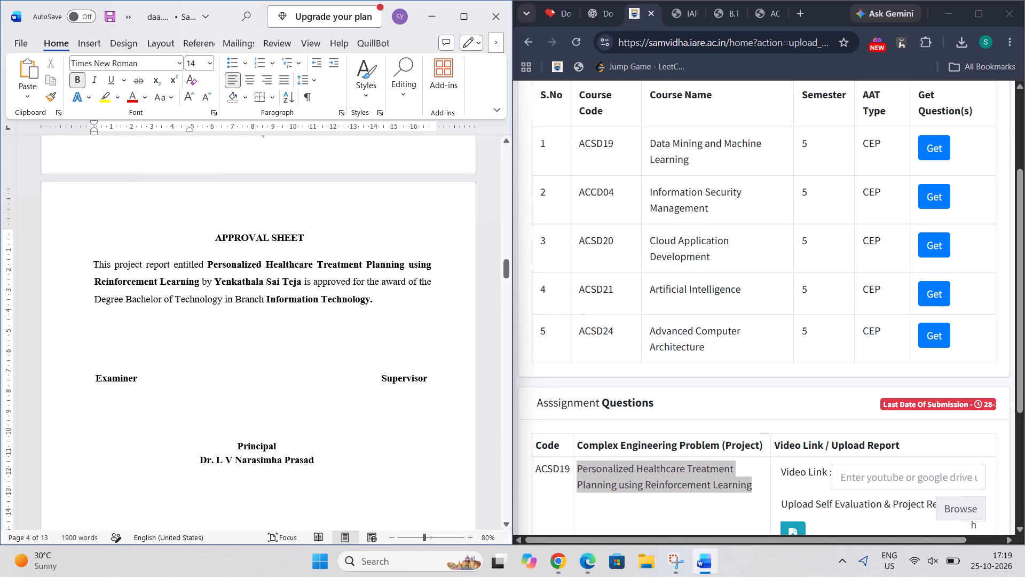
scroll(247, 435, "up", 1)
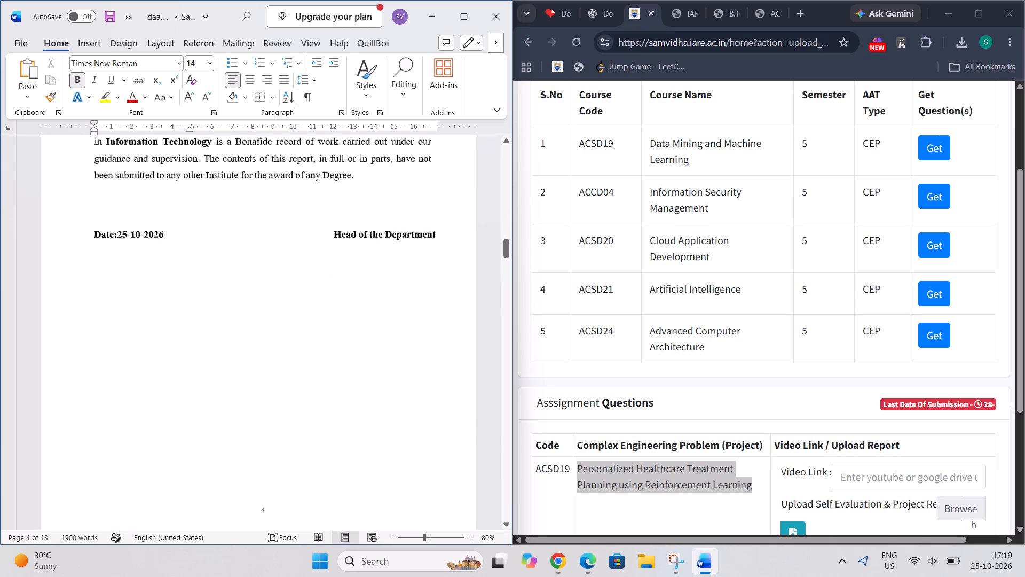
scroll(247, 435, "up", 1)
scroll(256, 444, "down", 1)
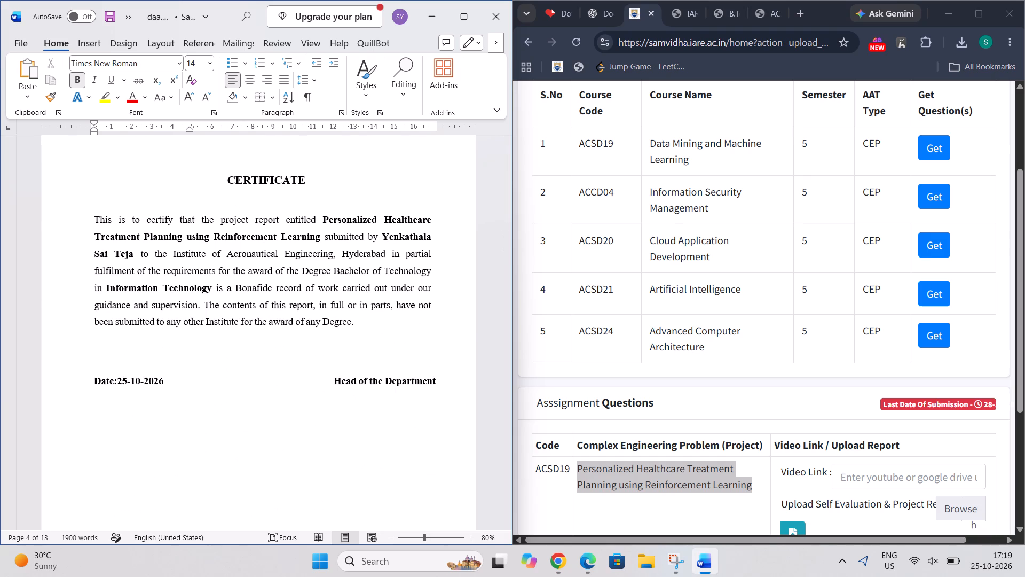
scroll(256, 444, "down", 1)
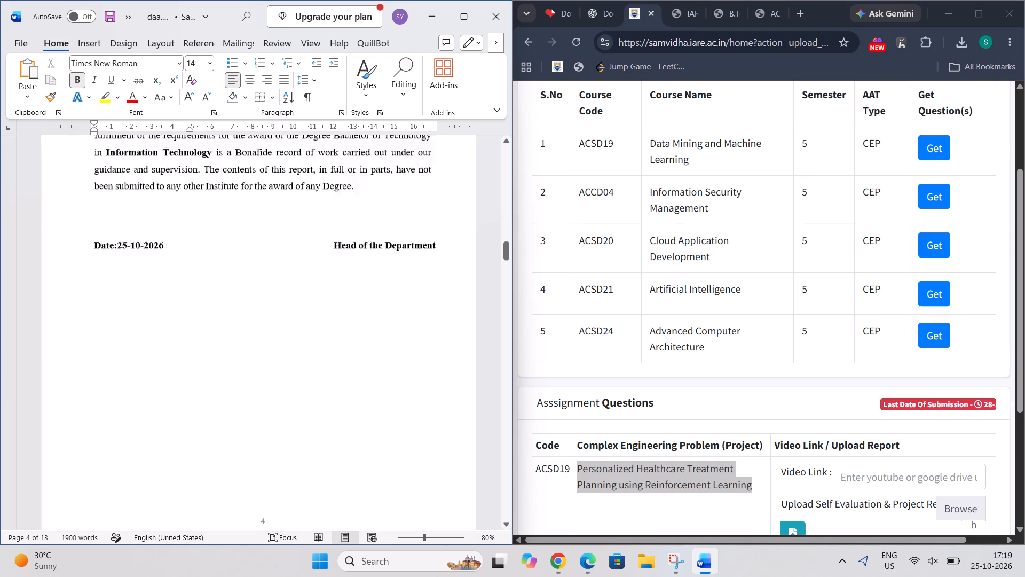
scroll(256, 444, "down", 2)
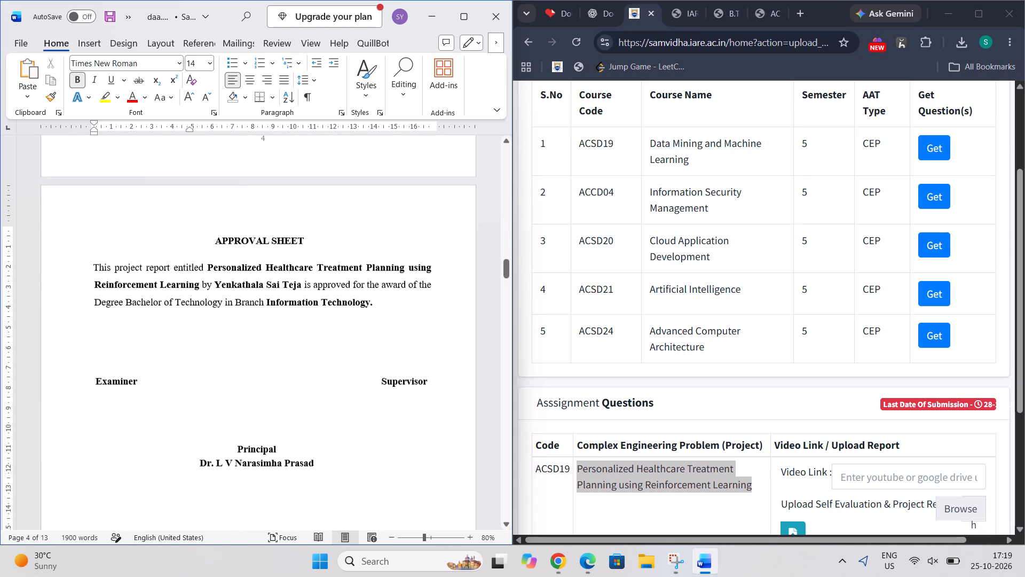
scroll(256, 444, "down", 1)
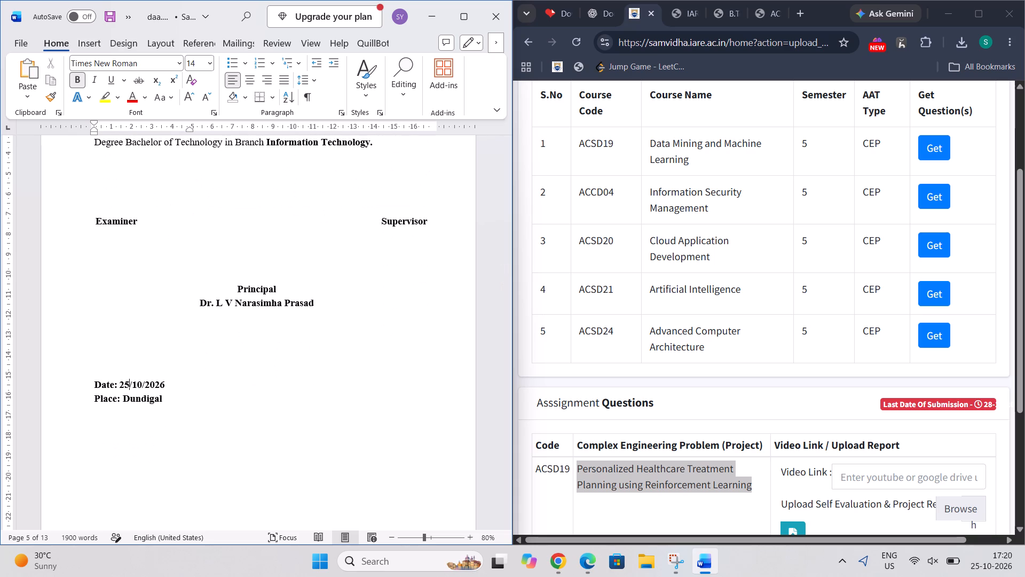
scroll(256, 444, "down", 2)
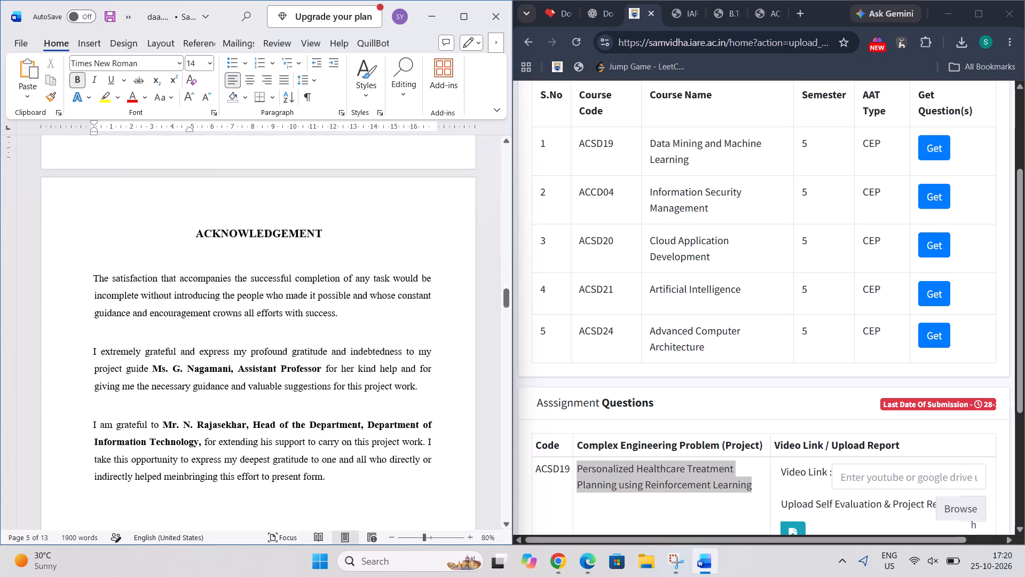
scroll(669, 318, "down", 1)
scroll(669, 318, "up", 1)
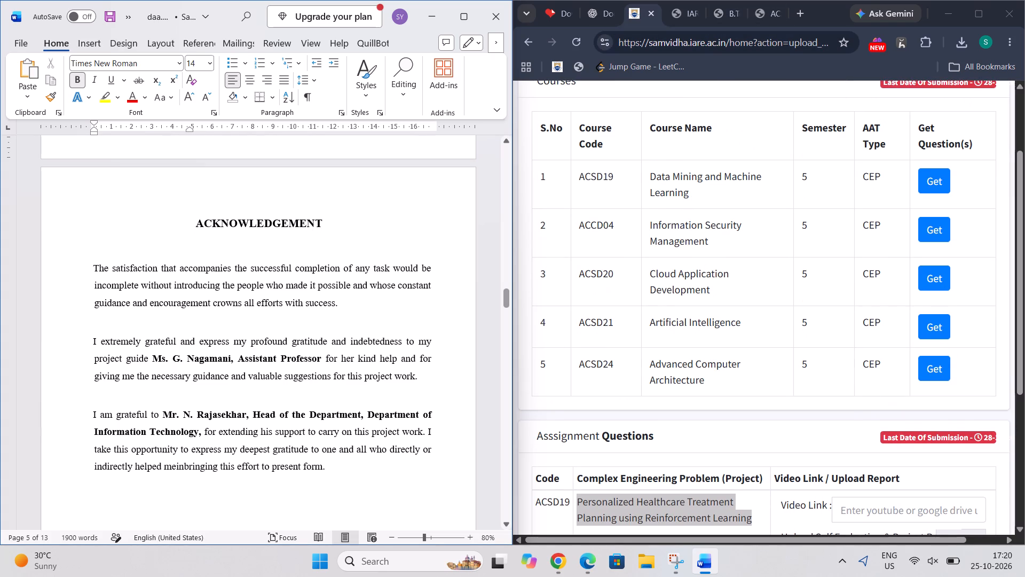
Search Google in Chrome for "iare it faculty" and open the Information Technology department's Faculty Profiles page.
scroll(287, 389, "down", 1)
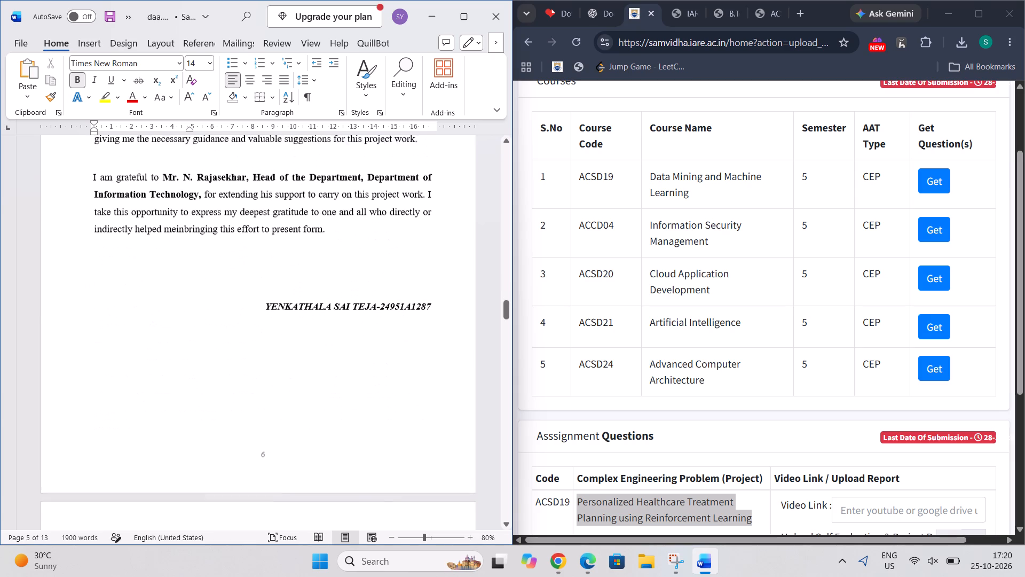
scroll(297, 350, "up", 1)
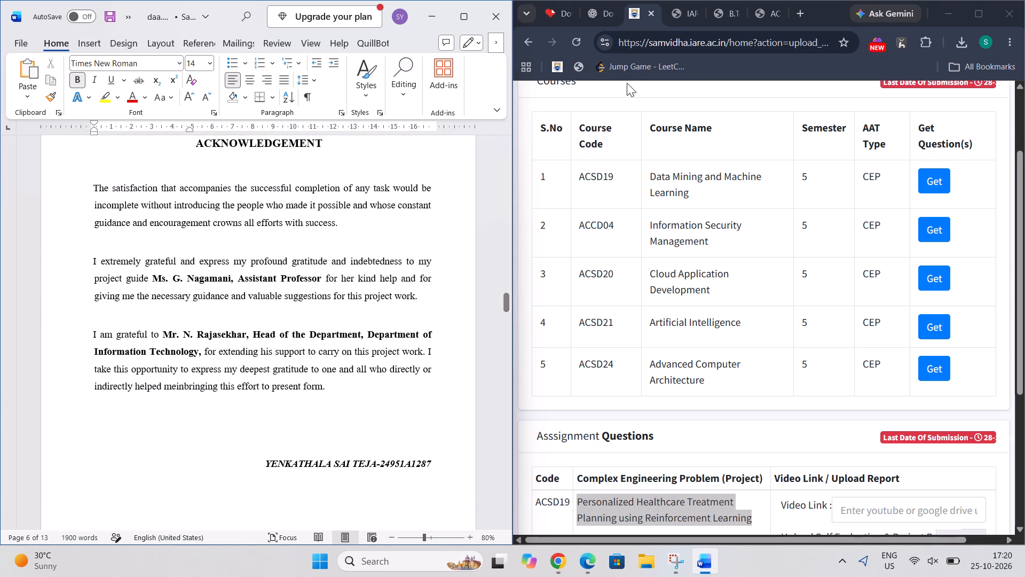
left_click(798, 11)
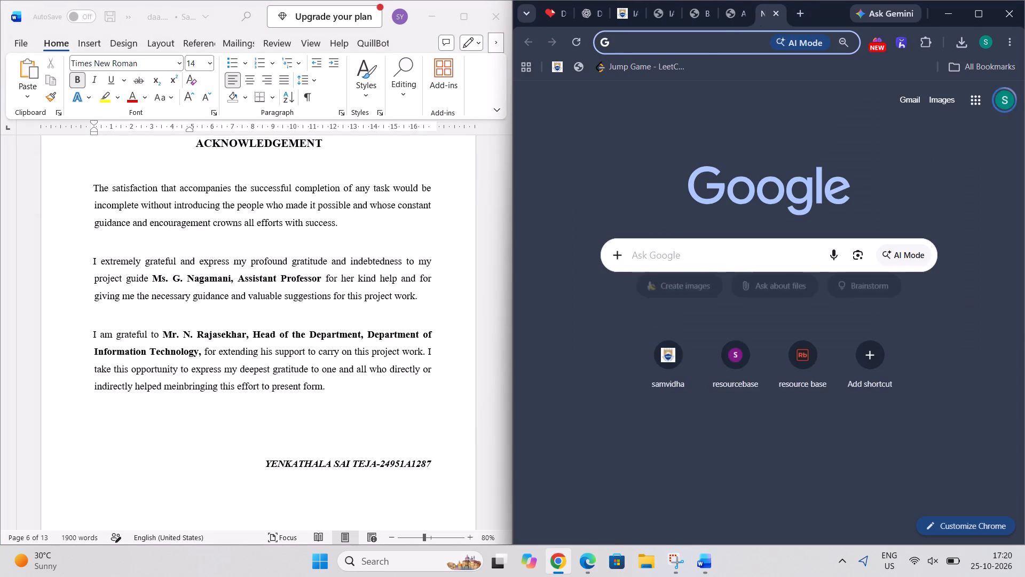
left_click(659, 242)
left_click(650, 250)
type("iare")
key("space")
type("it")
key("space")
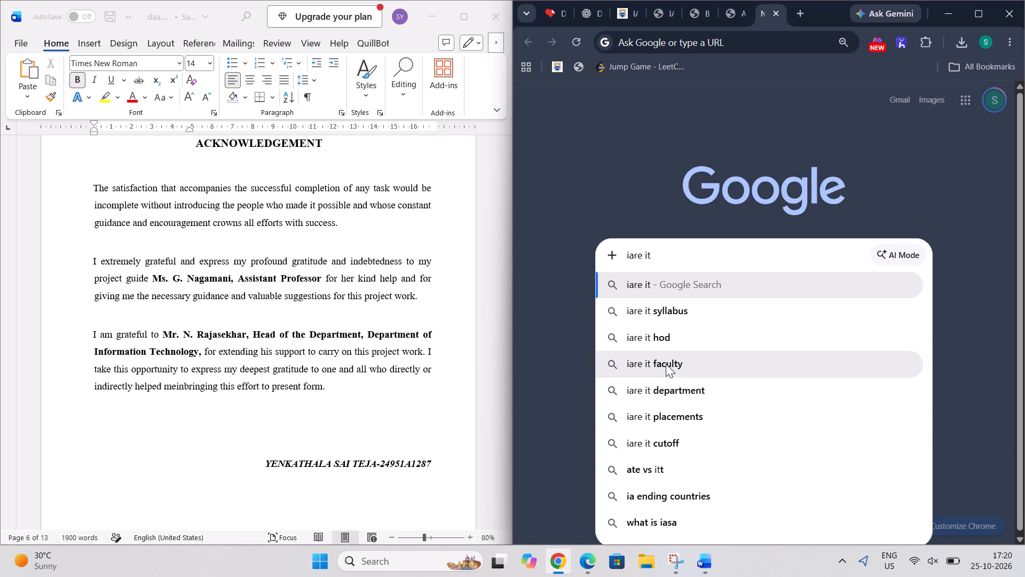
left_click(666, 364)
left_click(625, 233)
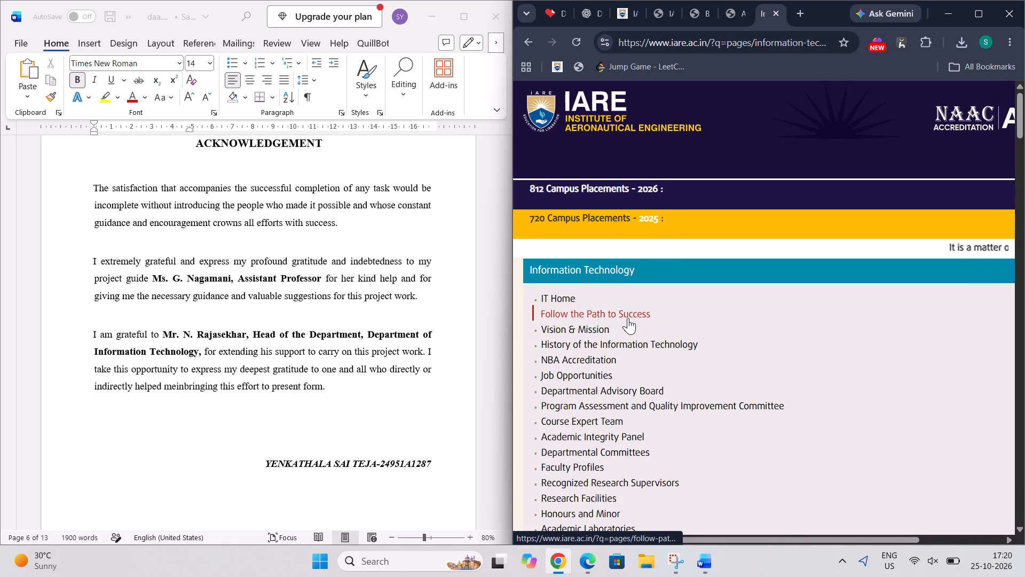
scroll(602, 361, "down", 1)
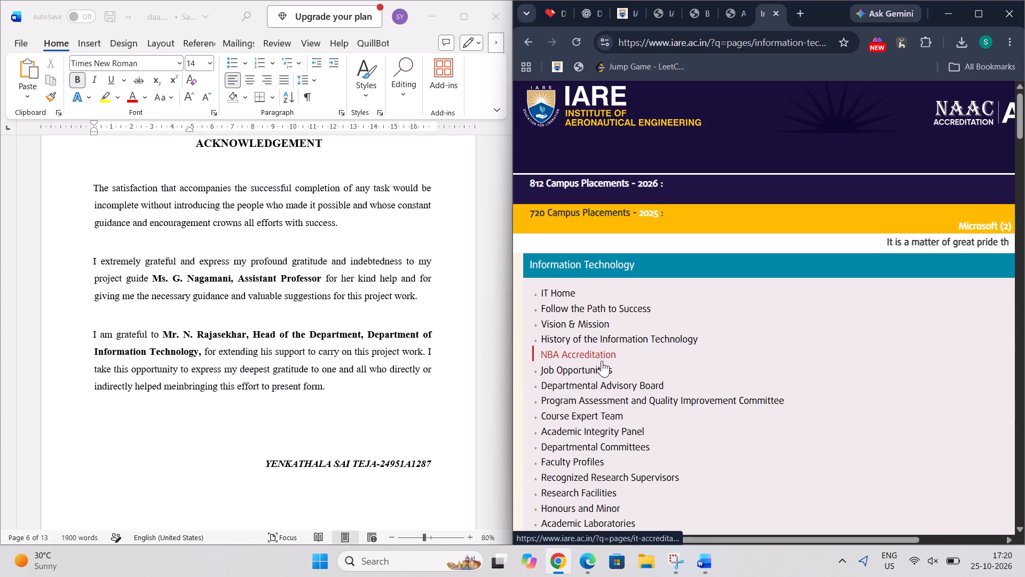
scroll(602, 361, "down", 1)
left_click(589, 435)
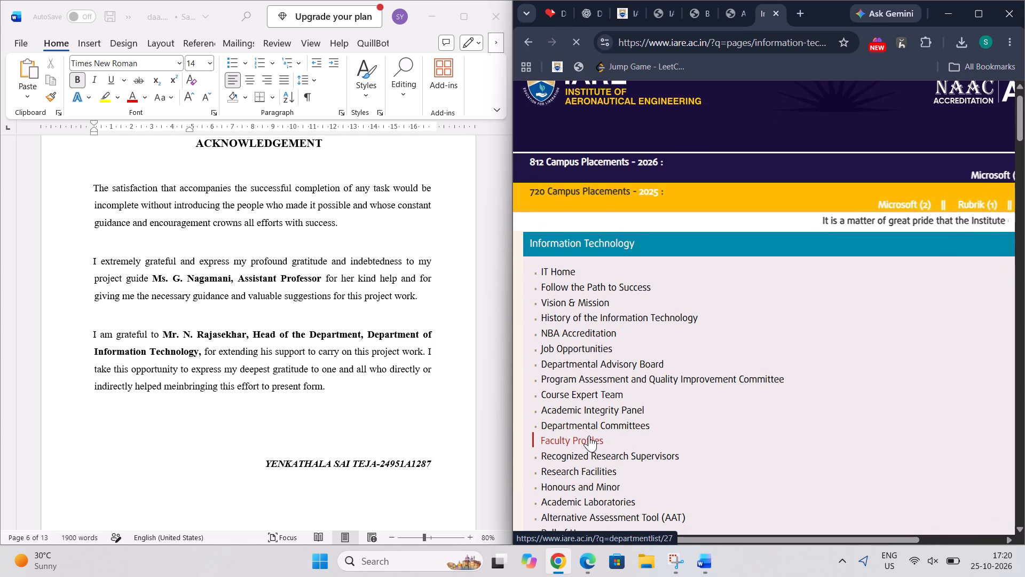
scroll(688, 350, "left", 4)
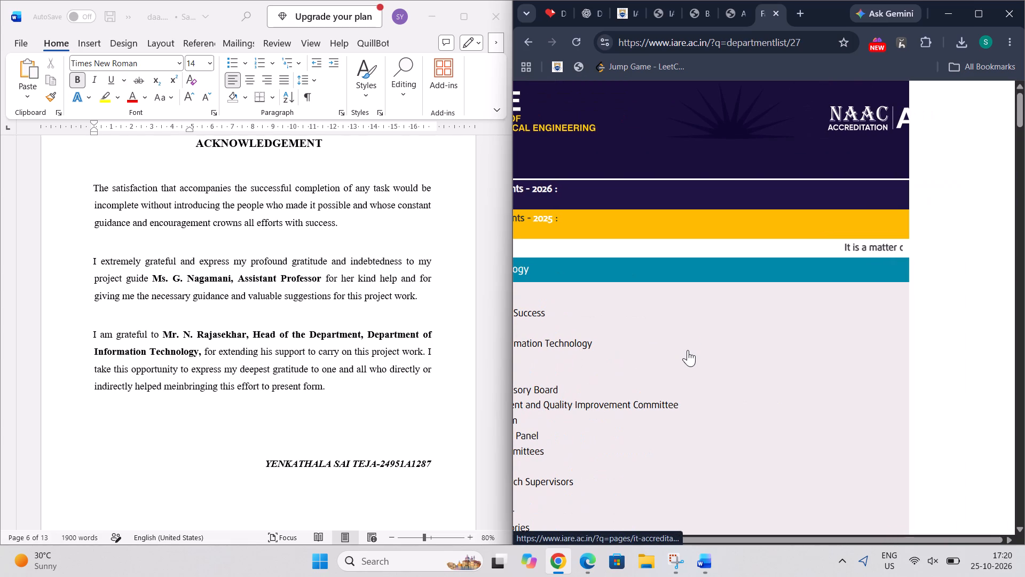
Find the correct project guide in the IT faculty list, open her profile and copy her name with its title.
left_click(984, 16)
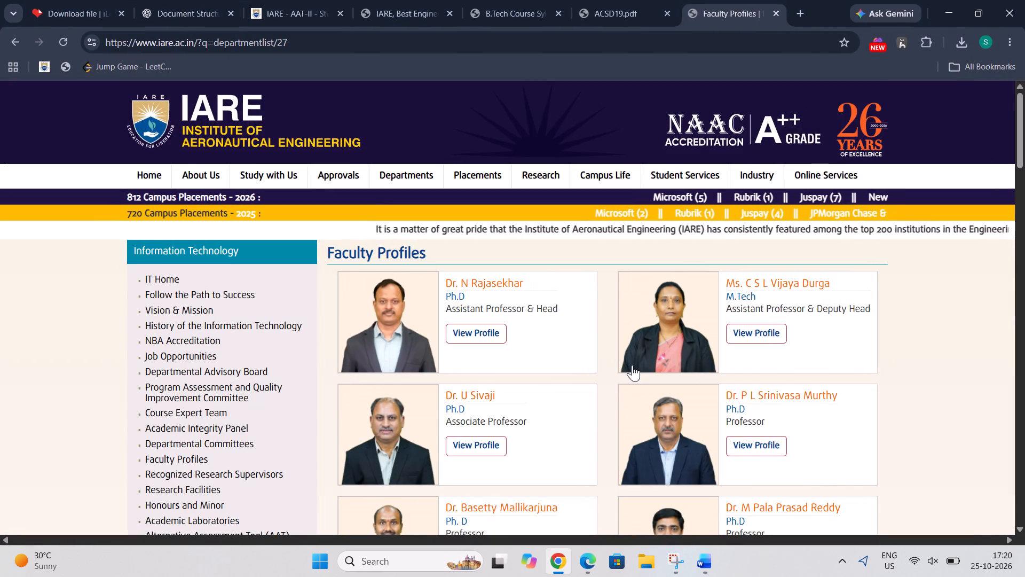
scroll(632, 365, "down", 2)
scroll(636, 305, "down", 12)
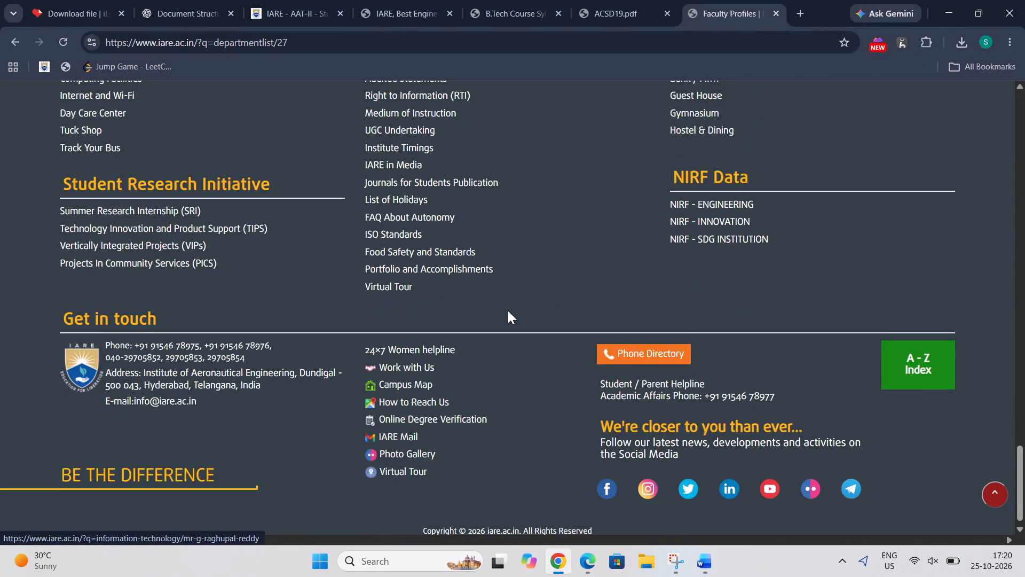
scroll(508, 310, "up", 9)
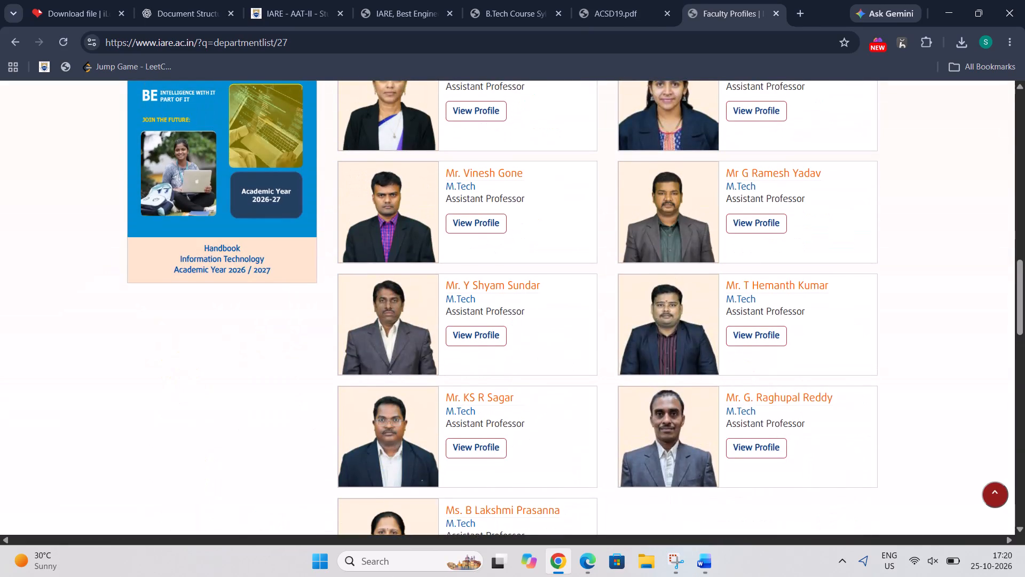
scroll(473, 318, "up", 3)
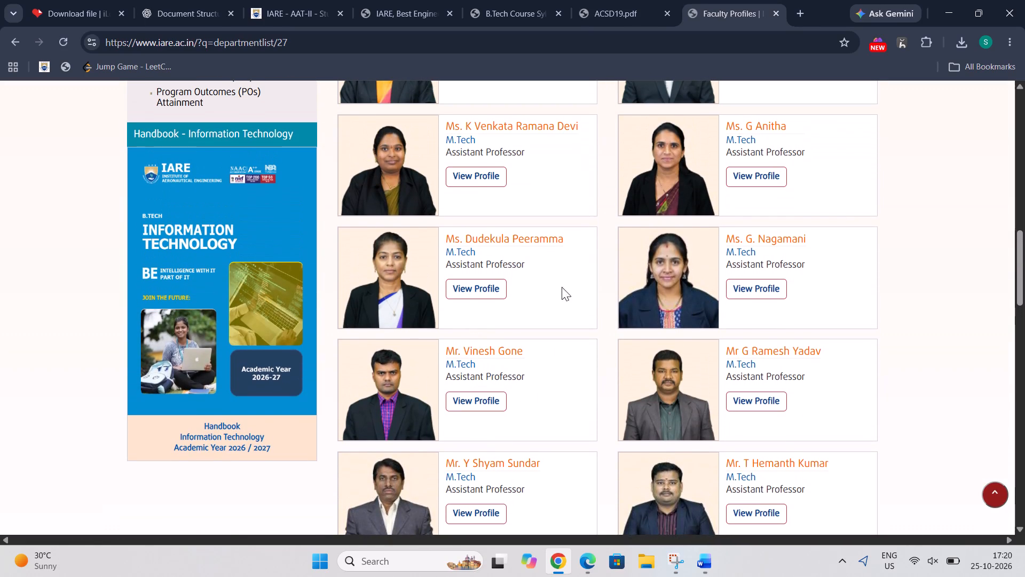
left_click_drag(763, 169, 772, 164)
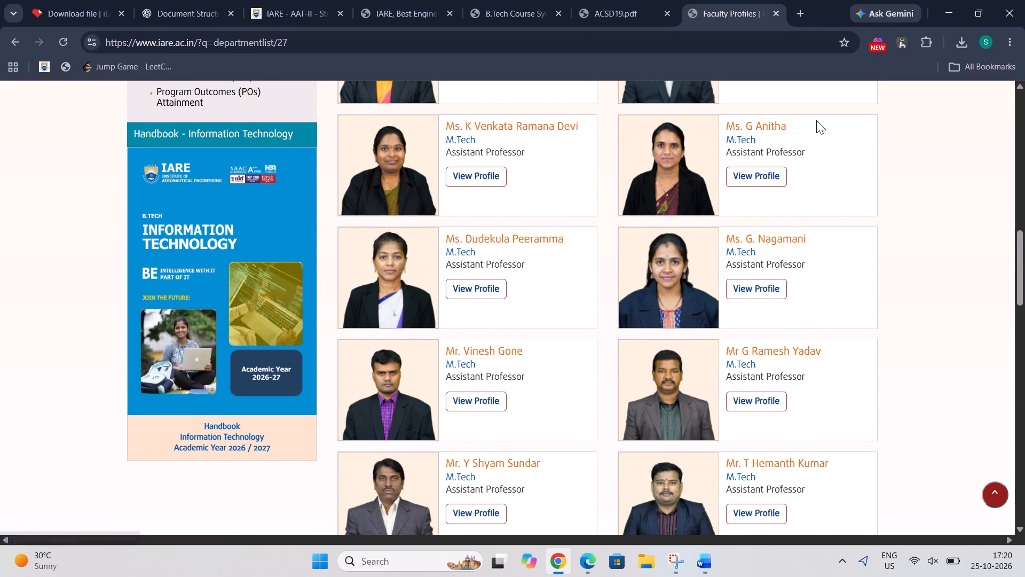
left_click_drag(803, 119, 770, 123)
left_click(748, 176)
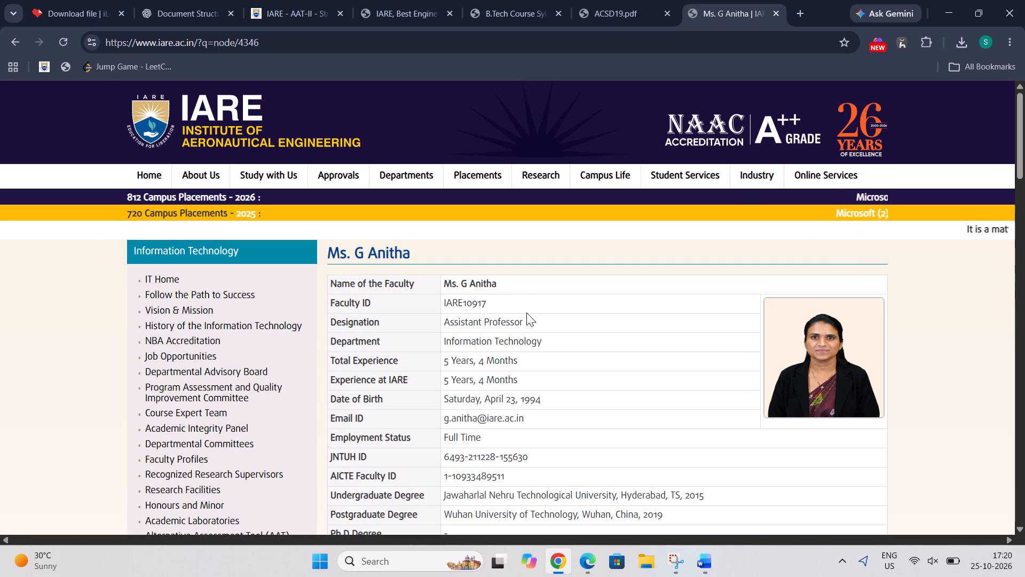
left_click_drag(526, 318, 460, 325)
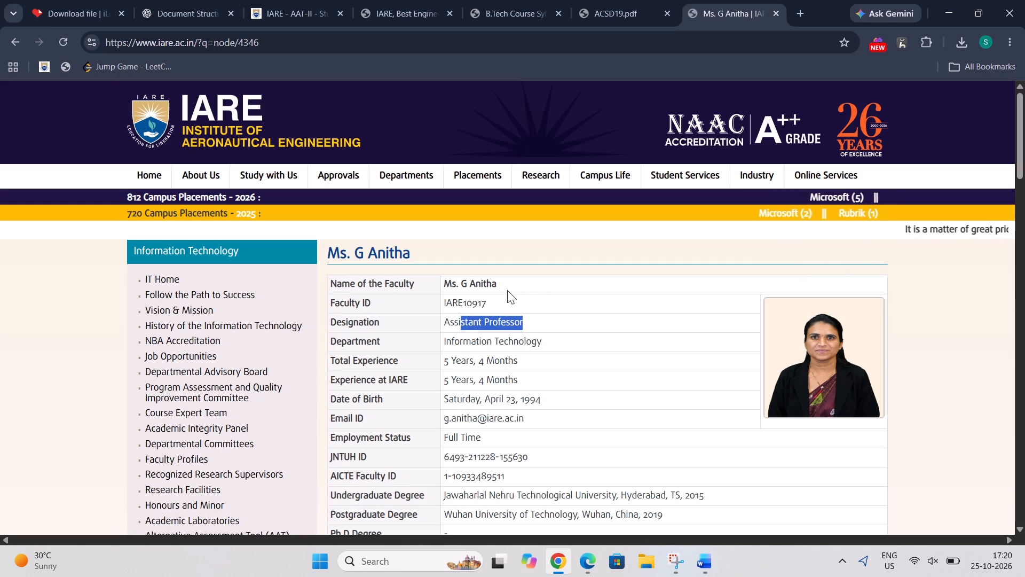
left_click_drag(503, 285, 444, 288)
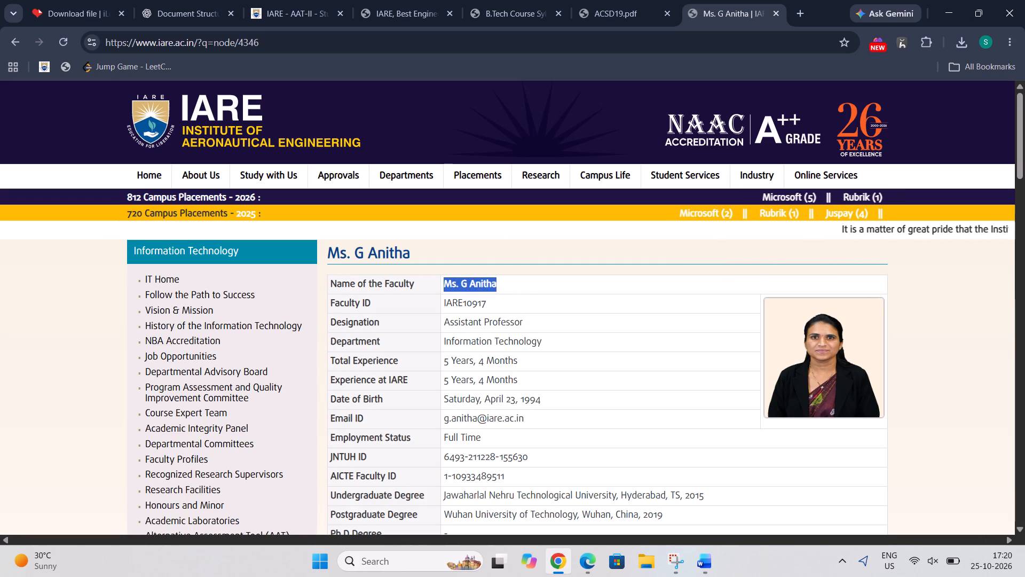
key("ctrl+c")
In the Word report's Acknowledgement, replace the project guide's name before "Assistant Professor" with the copied faculty name.
left_click(958, 11)
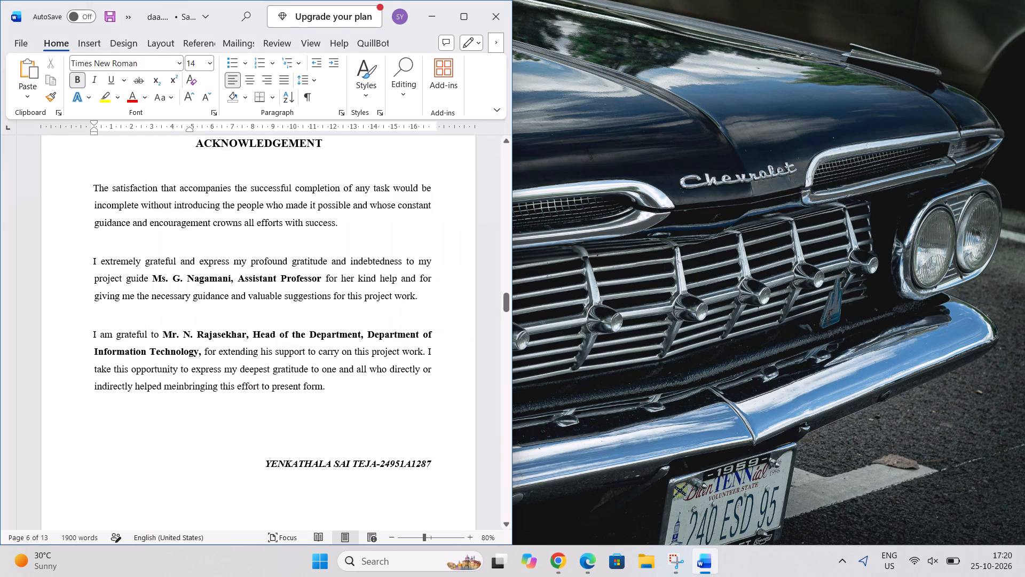
left_click(230, 279)
key("BackSpace")
key("BackSpace")
key("BackSpace")
key("BackSpace")
key("BackSpace")
key("BackSpace")
key("BackSpace")
key("BackSpace")
key("BackSpace")
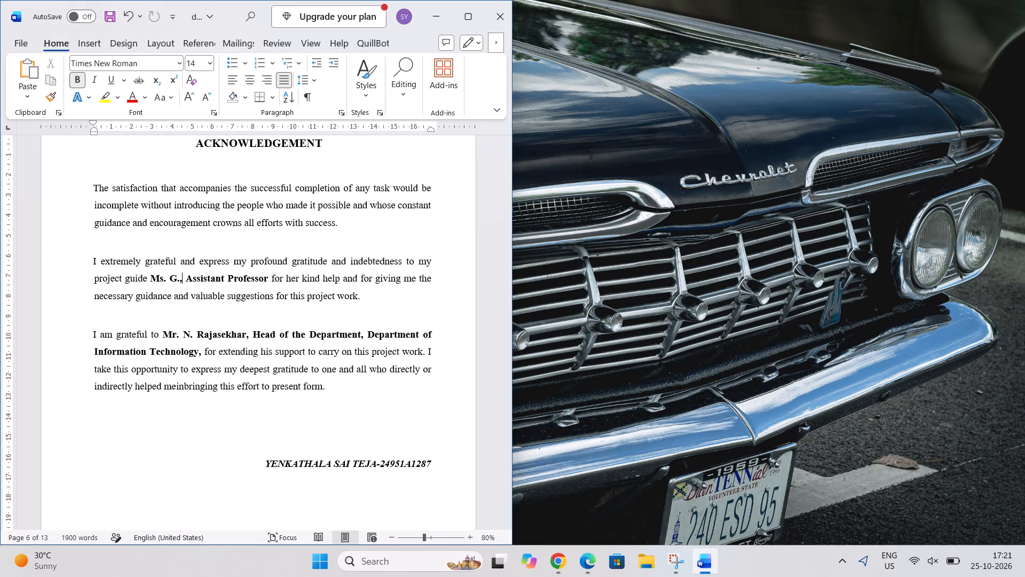
key("BackSpace")
key("BackSpace")
key("BackSpace")
key("BackSpace")
key("BackSpace")
key("BackSpace")
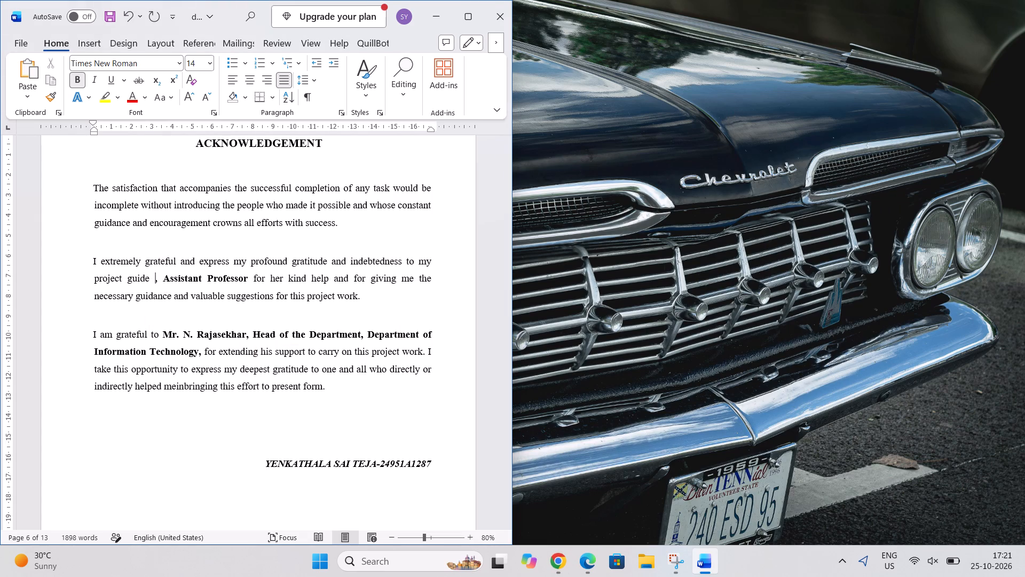
key("ctrl+v")
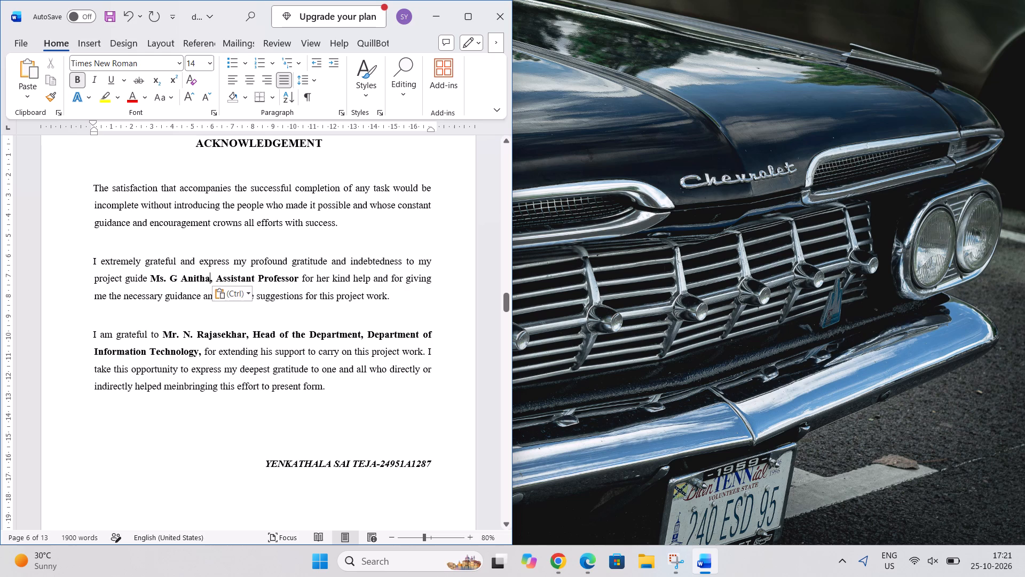
left_click(301, 303)
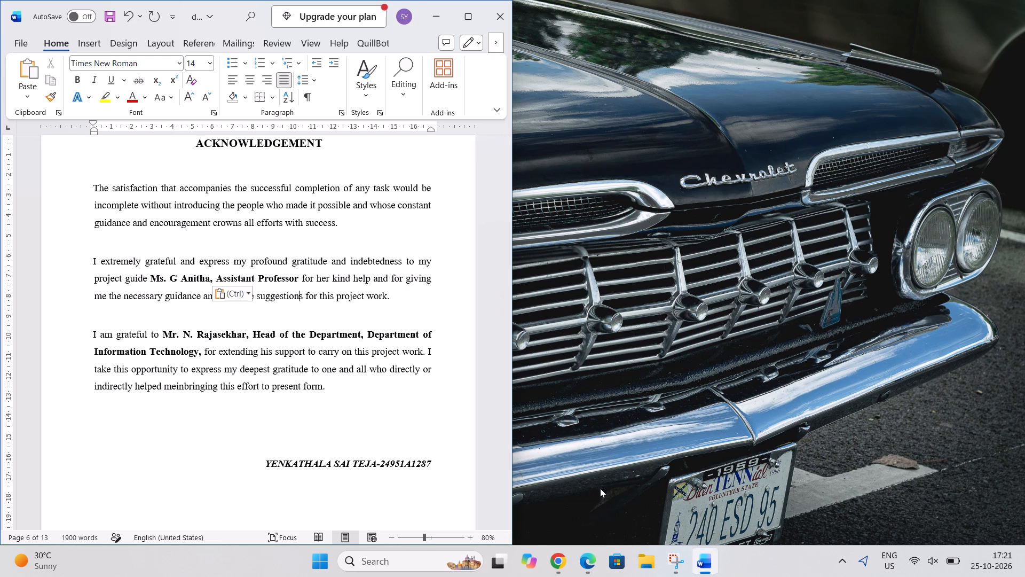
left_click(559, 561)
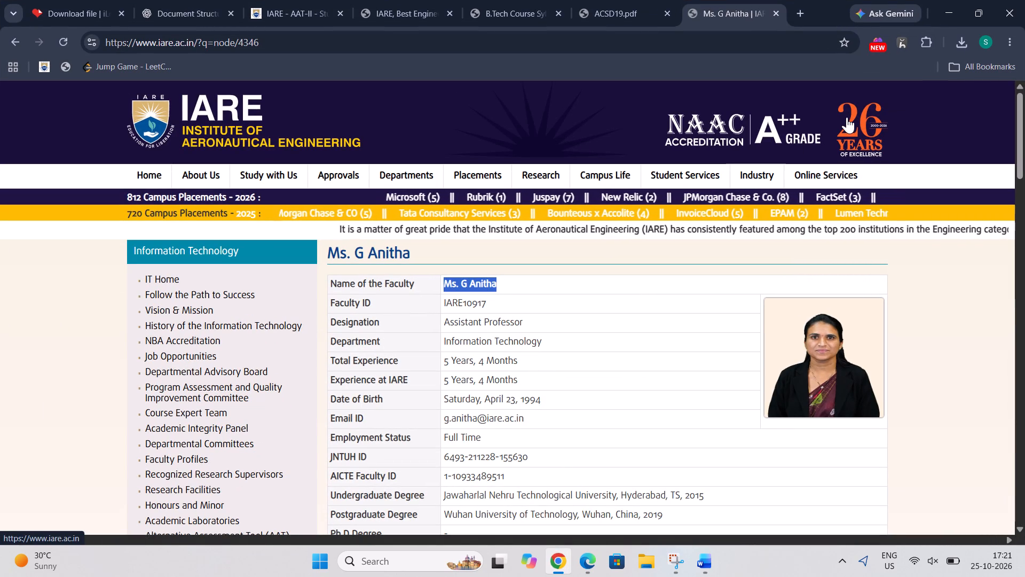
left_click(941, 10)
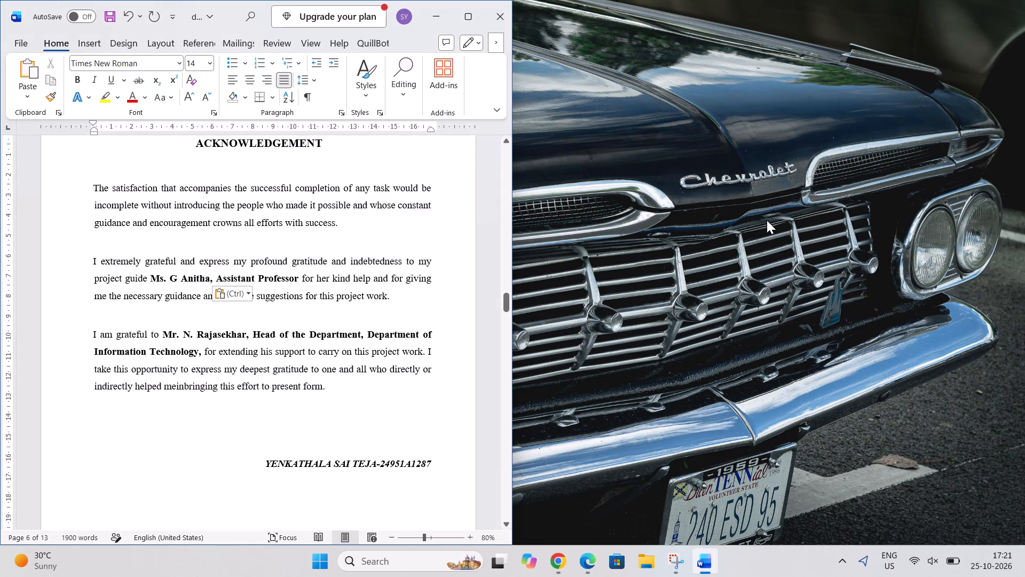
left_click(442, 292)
Look back over the Acknowledgement and Approval Sheet and save the report.
scroll(341, 297, "up", 1)
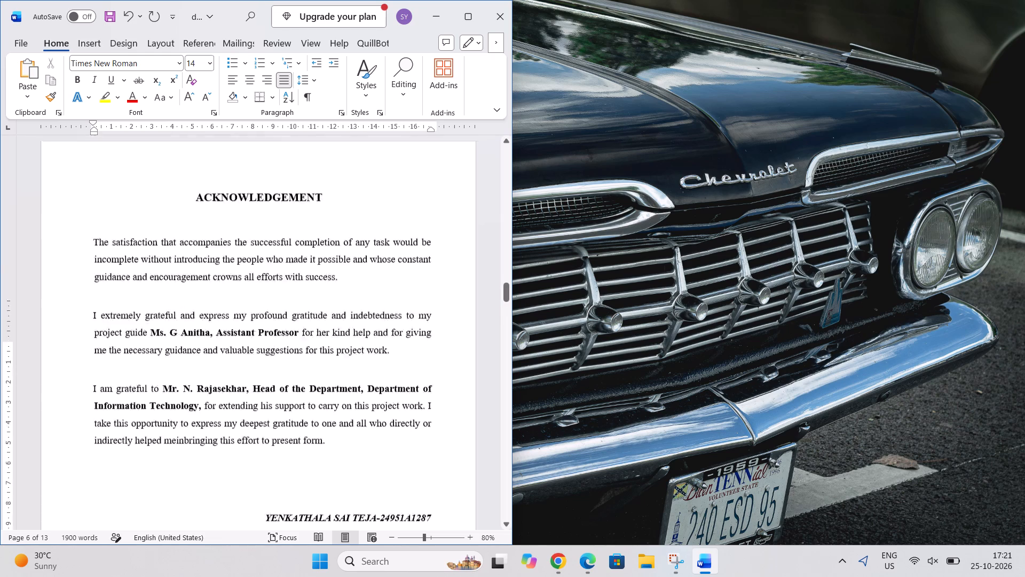
scroll(341, 297, "up", 1)
scroll(341, 297, "down", 1)
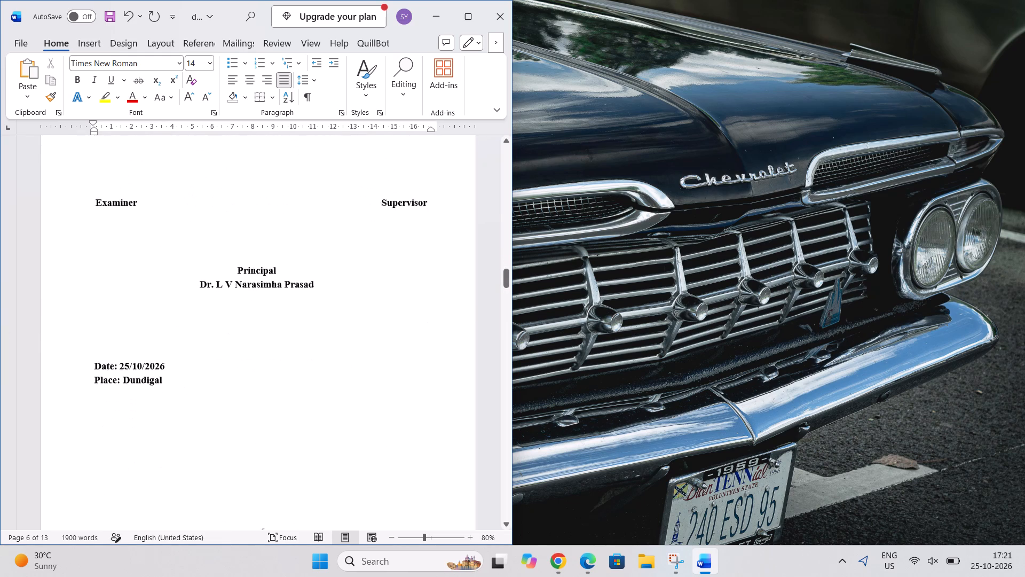
key("ctrl+s")
Review the Complex Engineering Problems page's student details table, project title and abstract for content that needs replacing.
scroll(320, 335, "down", 1)
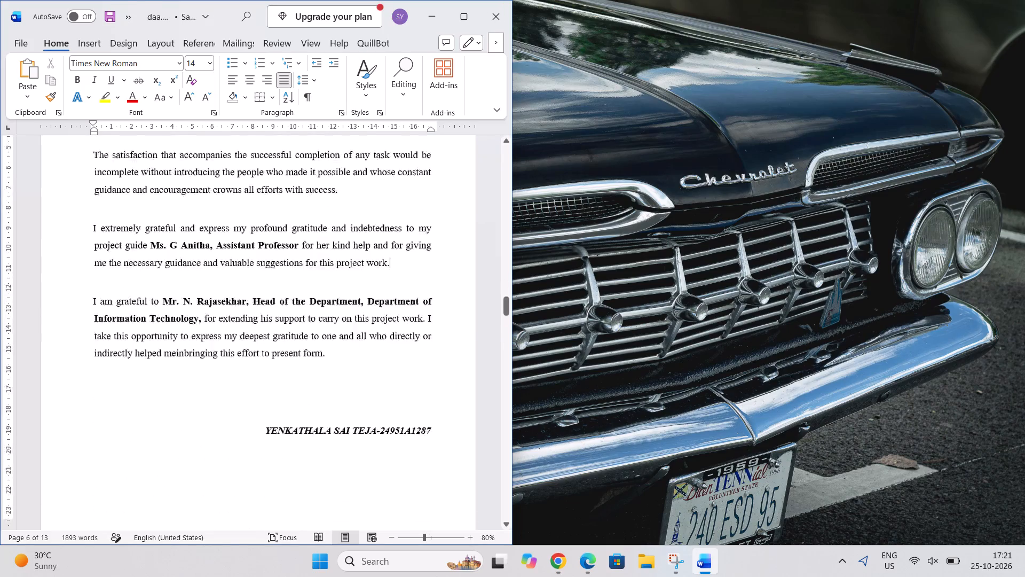
scroll(320, 335, "down", 2)
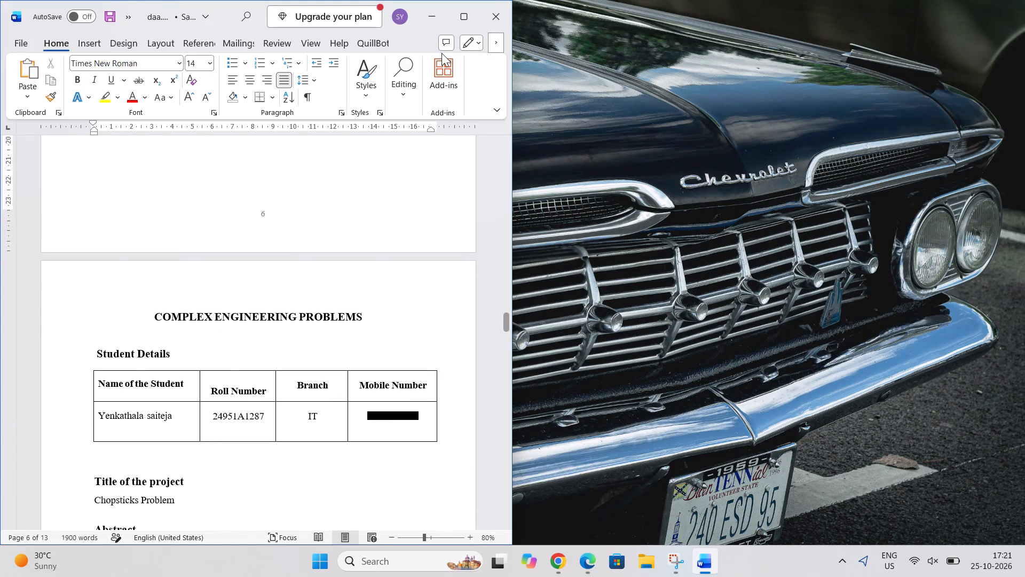
left_click(443, 50)
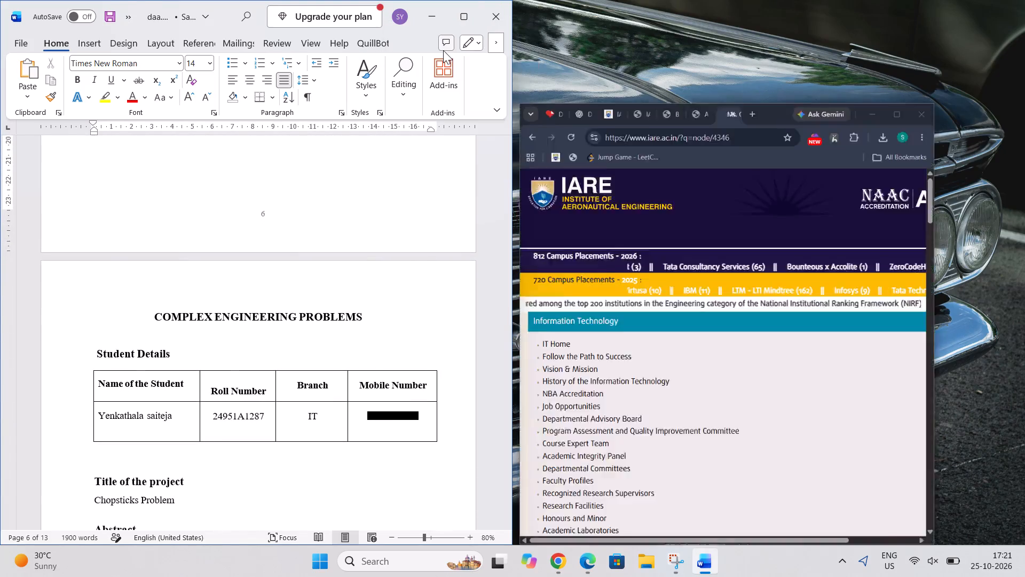
scroll(633, 288, "down", 2)
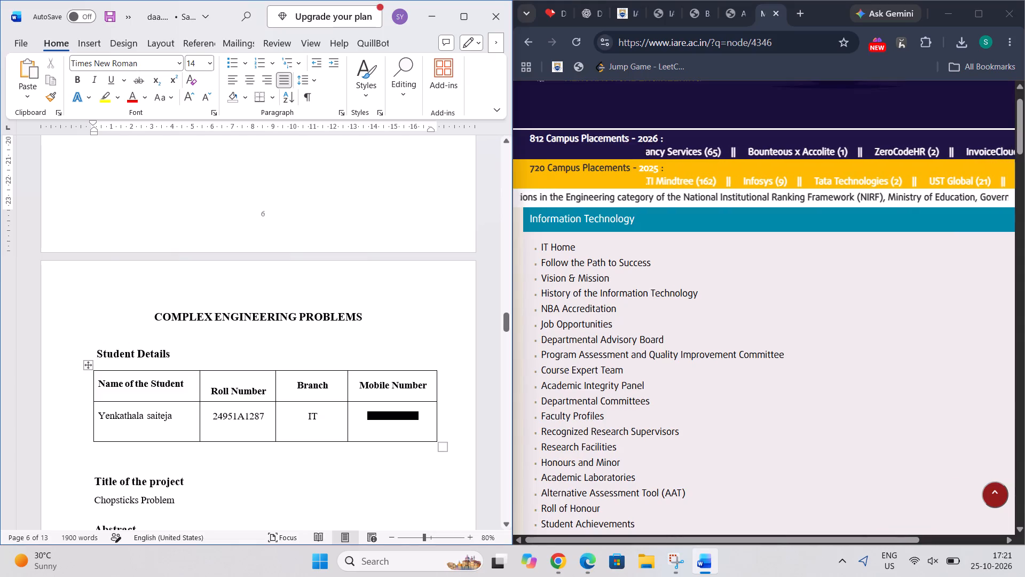
scroll(393, 389, "down", 1)
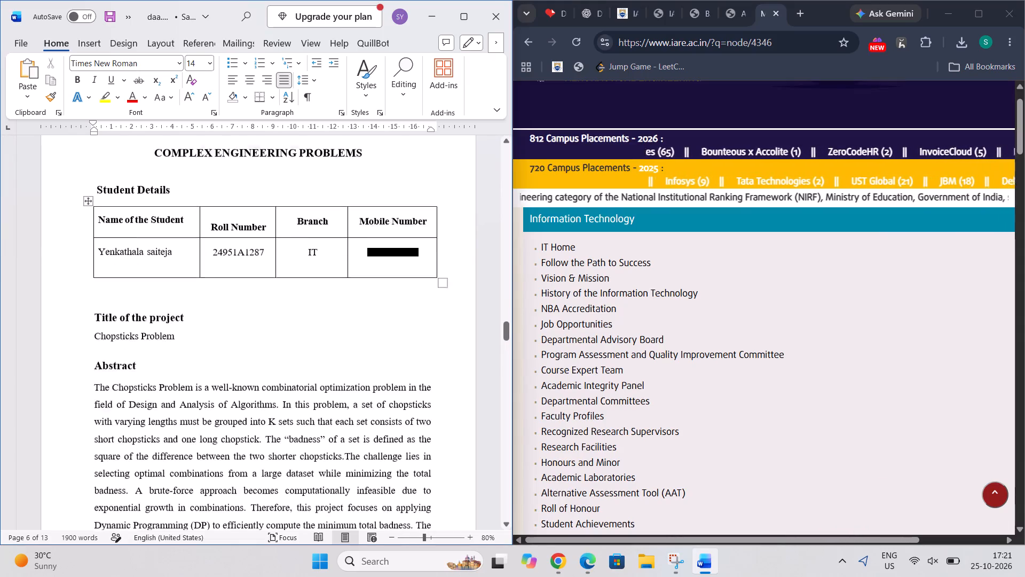
scroll(393, 389, "down", 1)
scroll(612, 215, "up", 1)
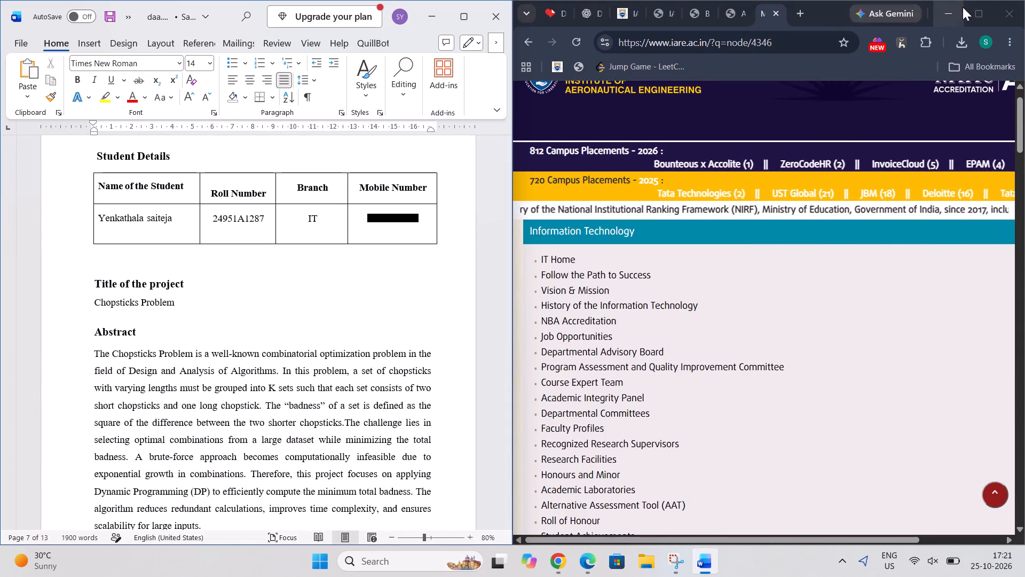
Find the ACSD19 complex engineering problem on the college portal and copy its title, "Personalized Healthcare Treatment Planning using Reinforcement Learning".
left_click(597, 13)
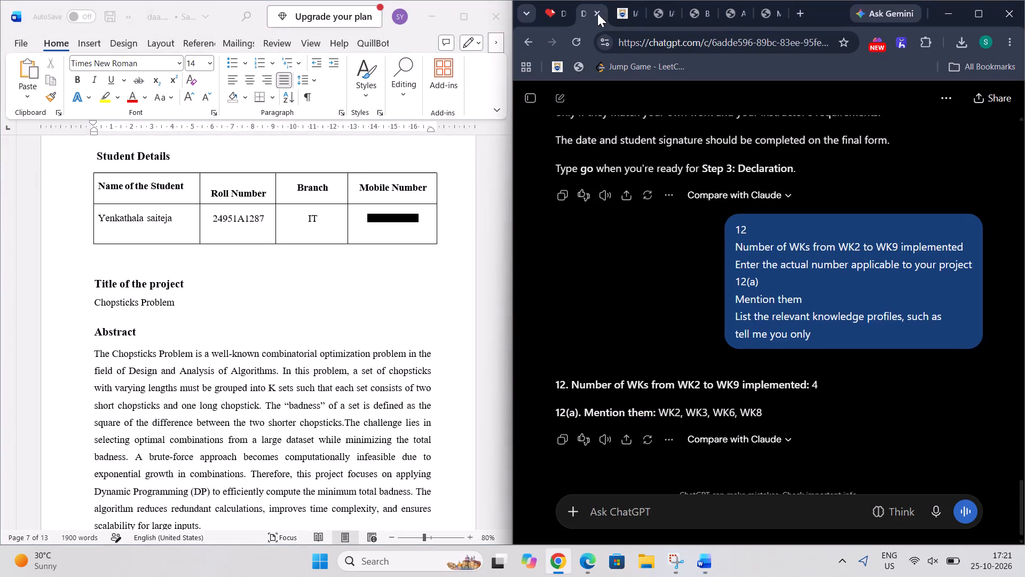
scroll(675, 212, "down", 2)
scroll(675, 212, "up", 4)
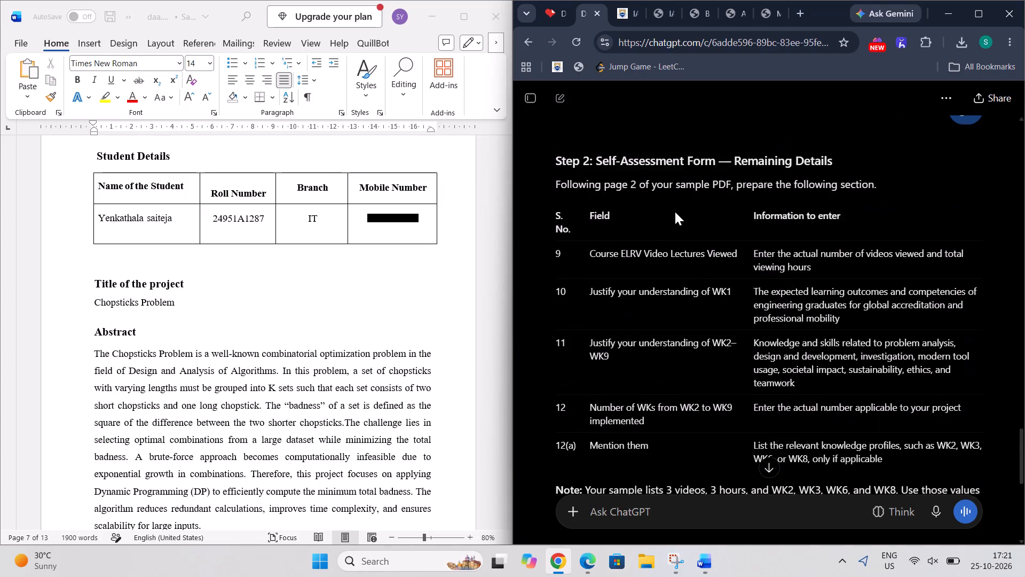
scroll(675, 212, "up", 1)
left_click(624, 20)
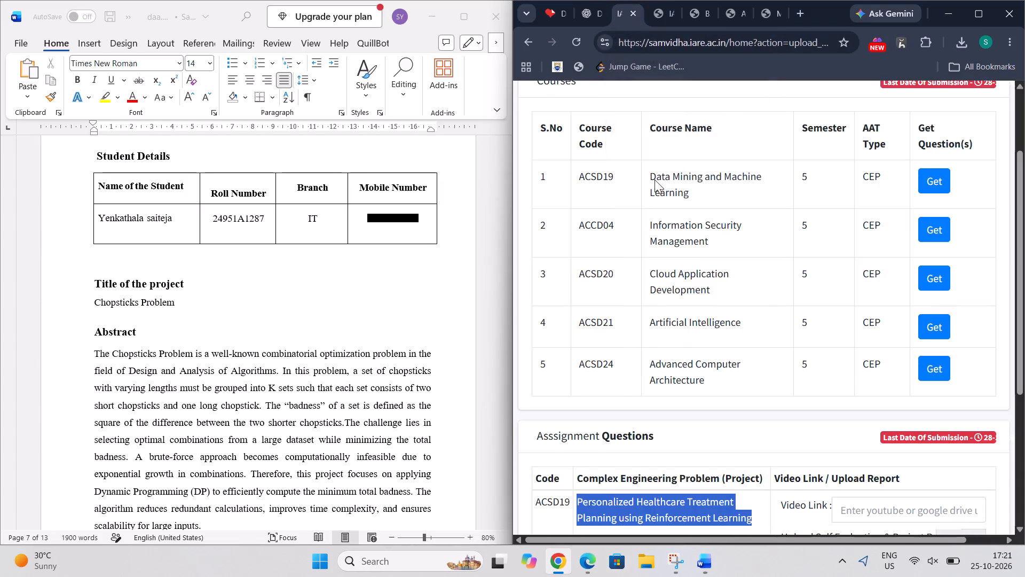
scroll(670, 306, "down", 2)
left_click(698, 398)
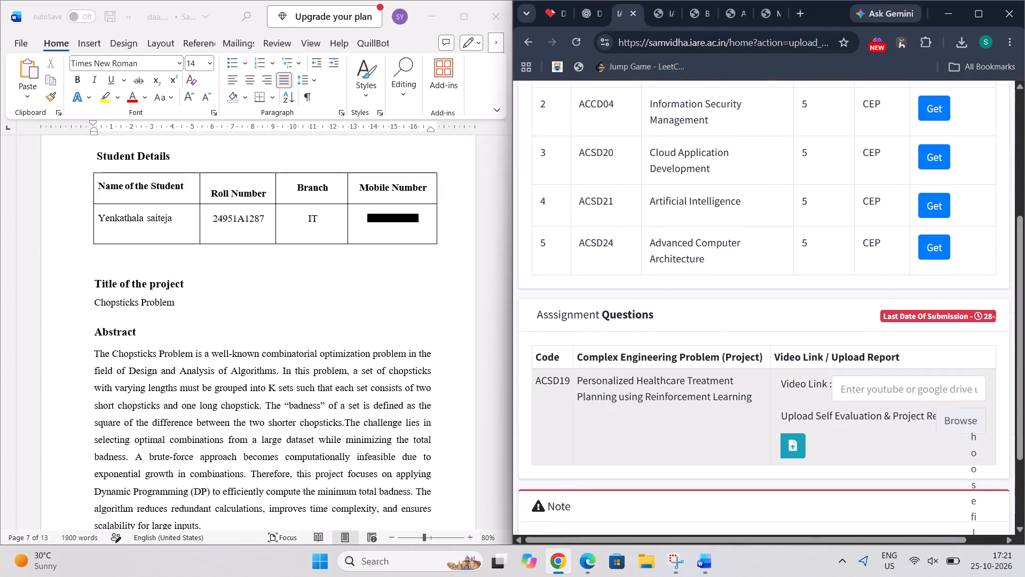
left_click_drag(759, 398, 579, 384)
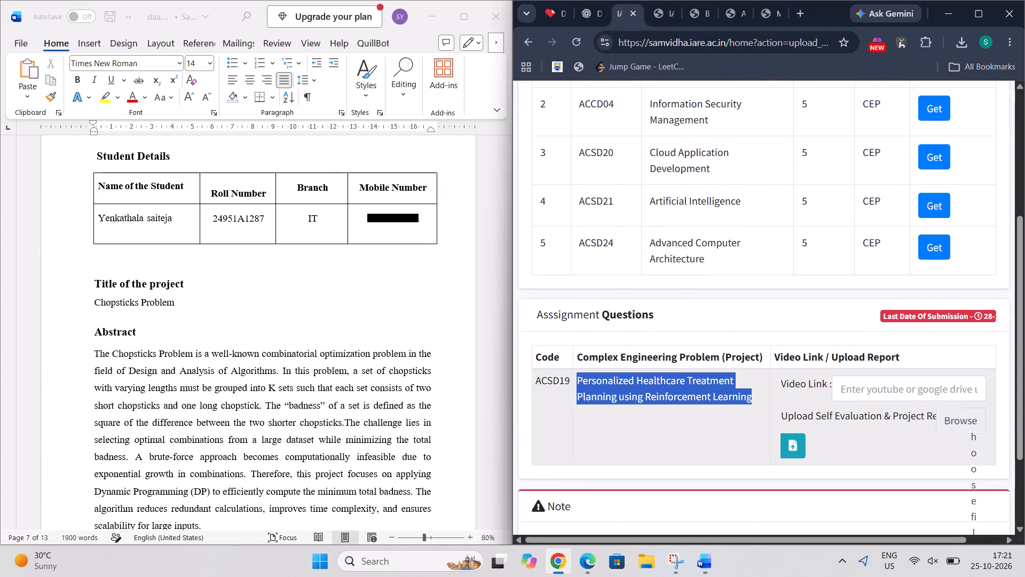
left_click_drag(579, 384, 577, 384)
key("ctrl+c")
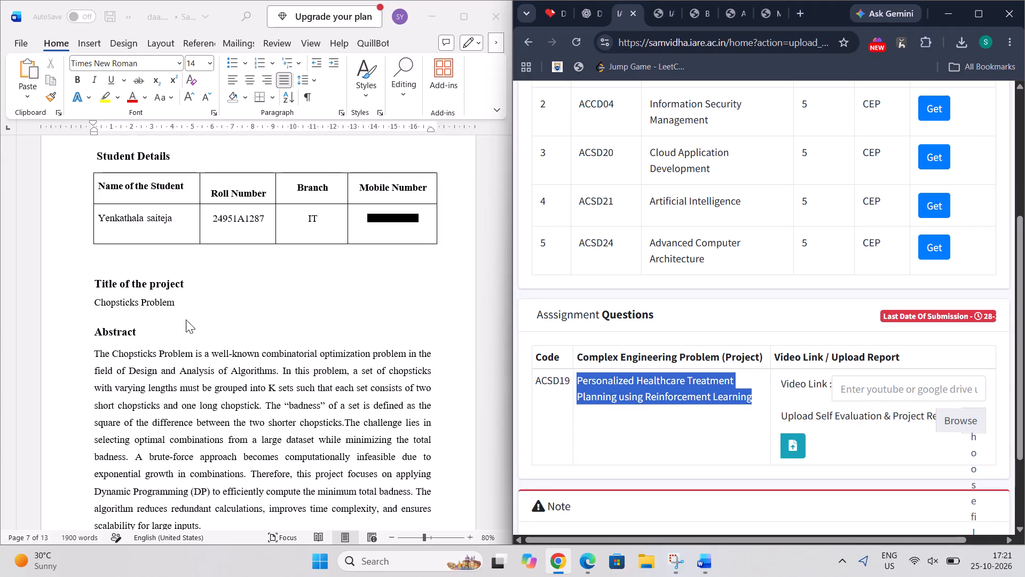
In the Word report, replace the project title "Chopsticks Problem" with "Personalized Healthcare Treatment Planning using Reinforcement Learning" and save.
left_click(186, 319)
left_click_drag(177, 303, 110, 301)
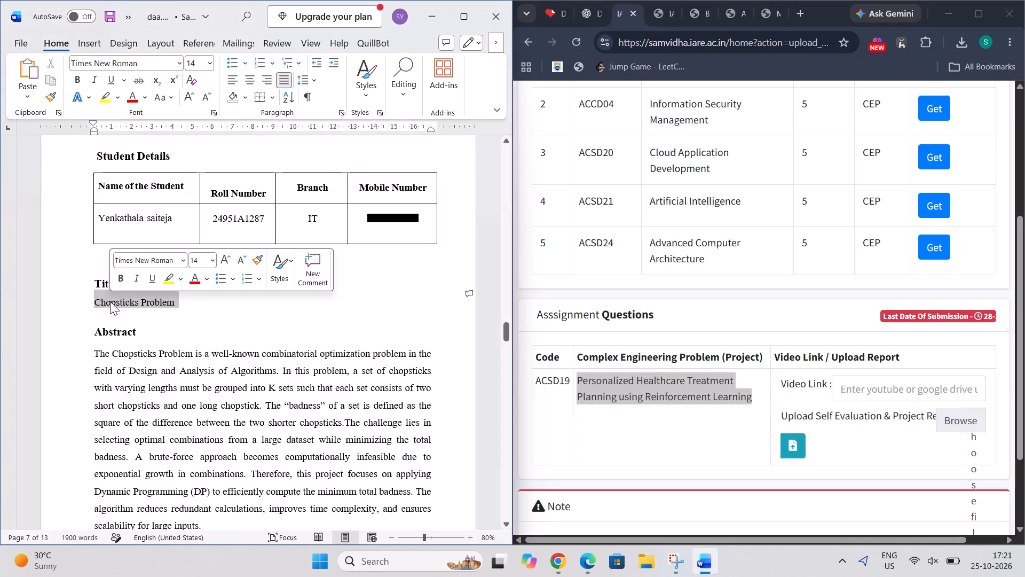
key("BackSpace")
key("ctrl+z")
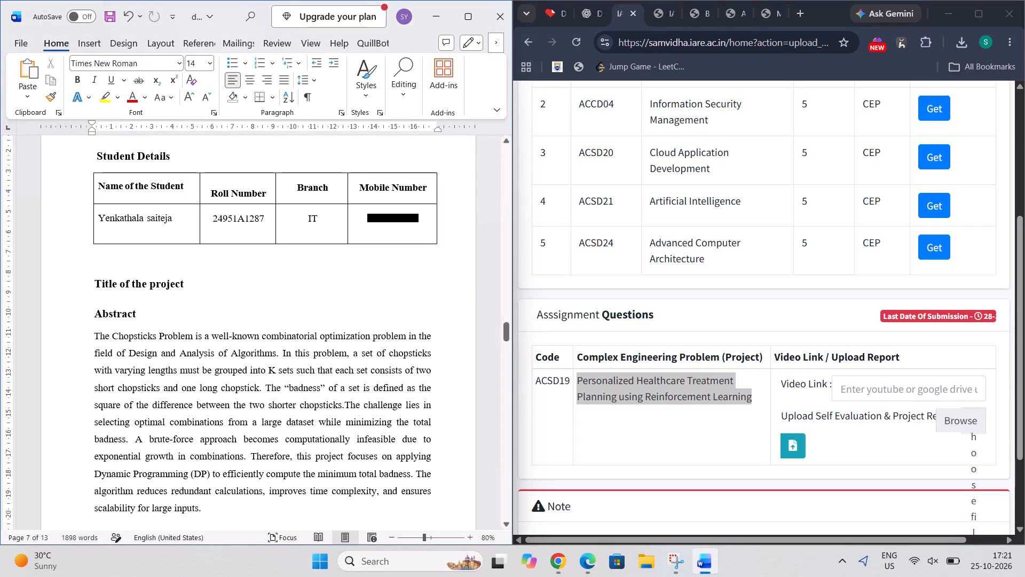
left_click(206, 300)
left_click_drag(186, 300, 138, 300)
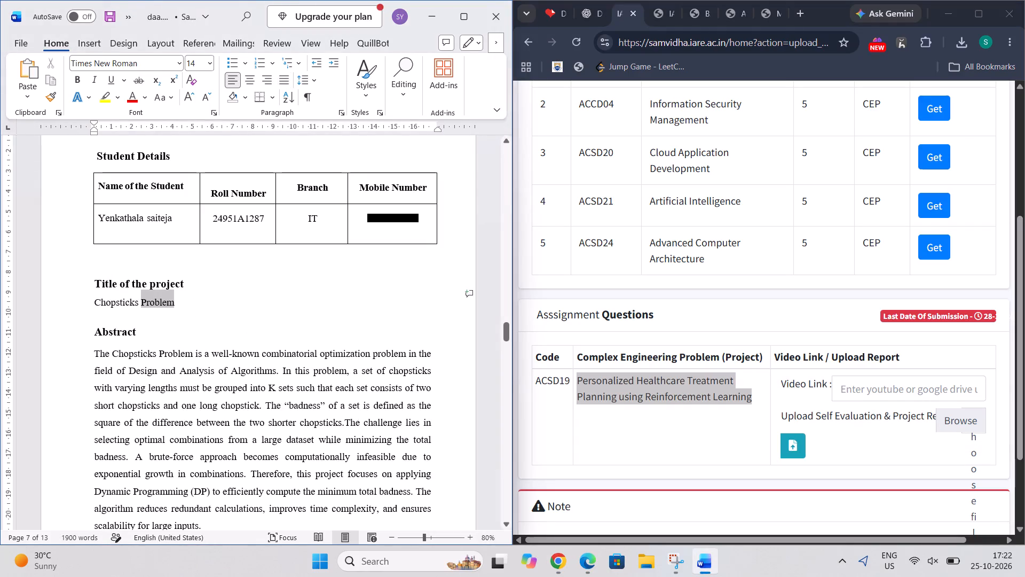
left_click_drag(138, 300, 128, 299)
key("BackSpace")
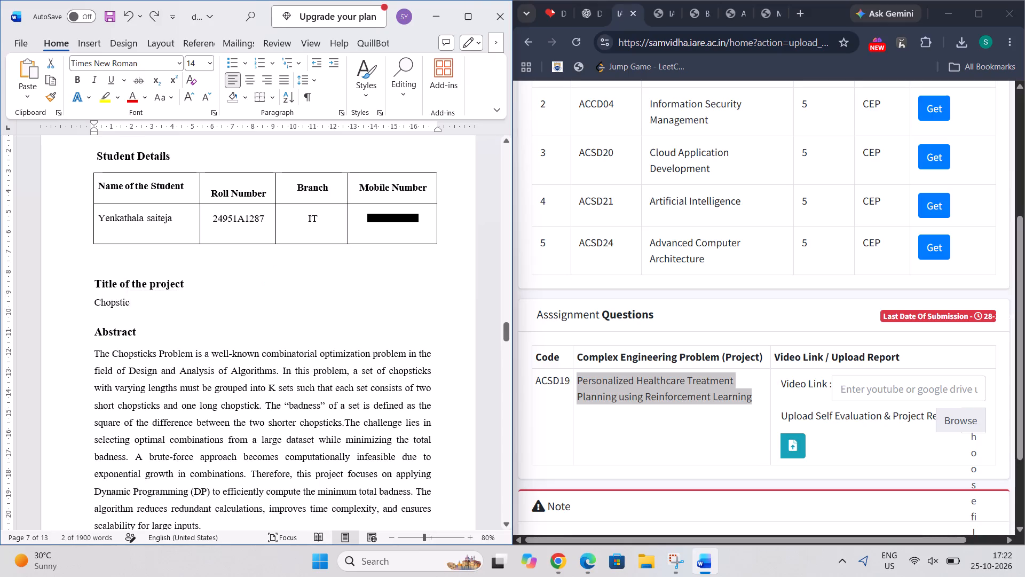
key("BackSpace")
key("BackSpace")
key("BackSpace")
key("BackSpace")
key("BackSpace")
key("BackSpace")
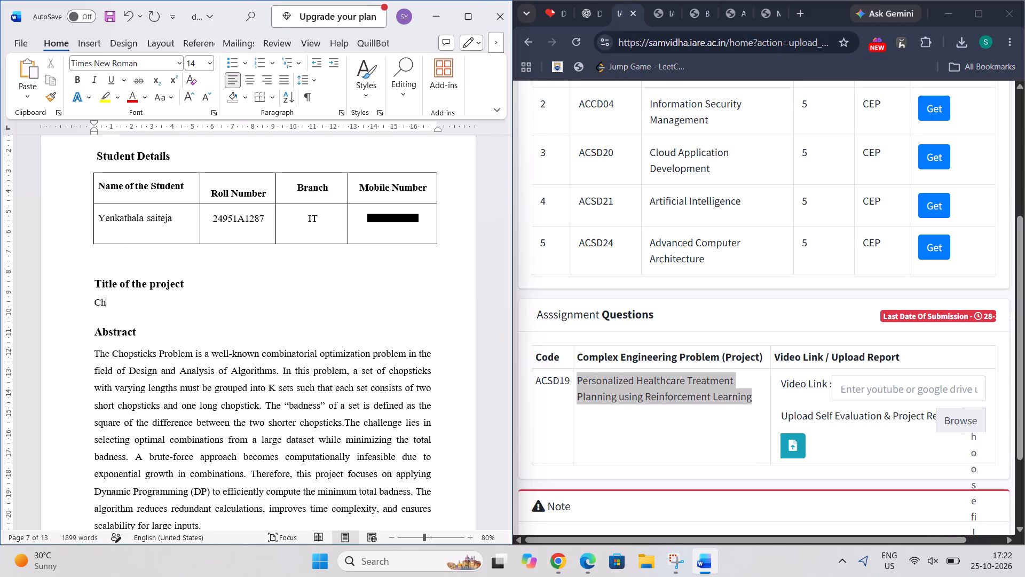
key("BackSpace")
key("ctrl+v")
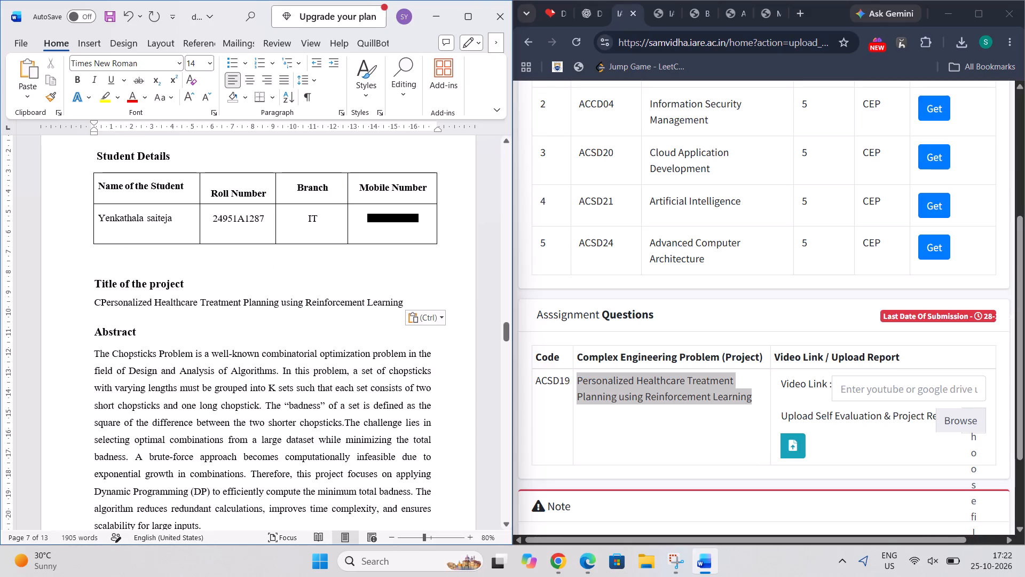